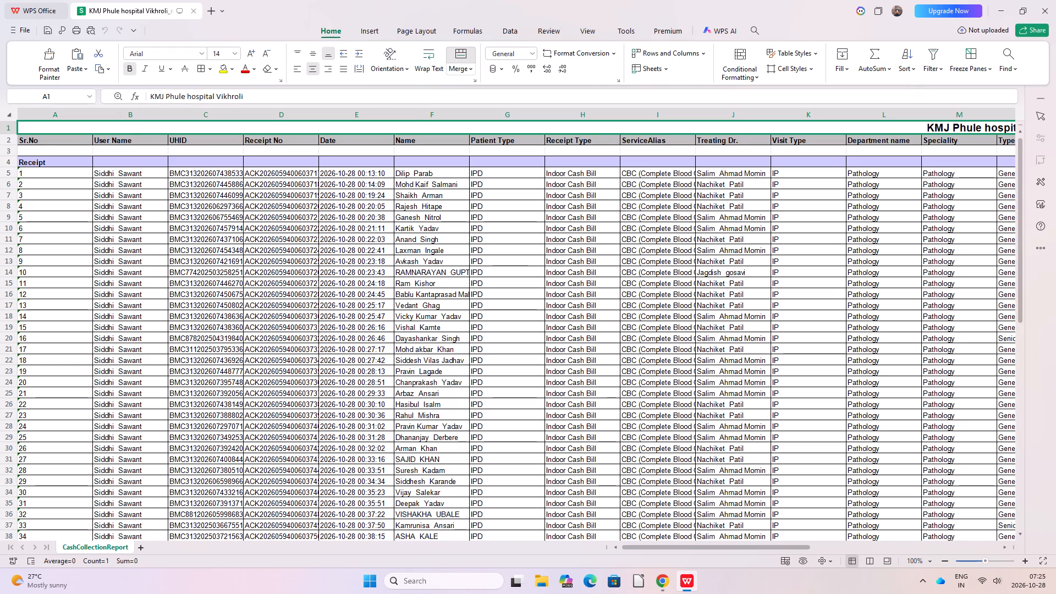
Add filters to row 4, the Receipt row beneath the column headings of the CashCollectionReport sheet.
click(14, 160)
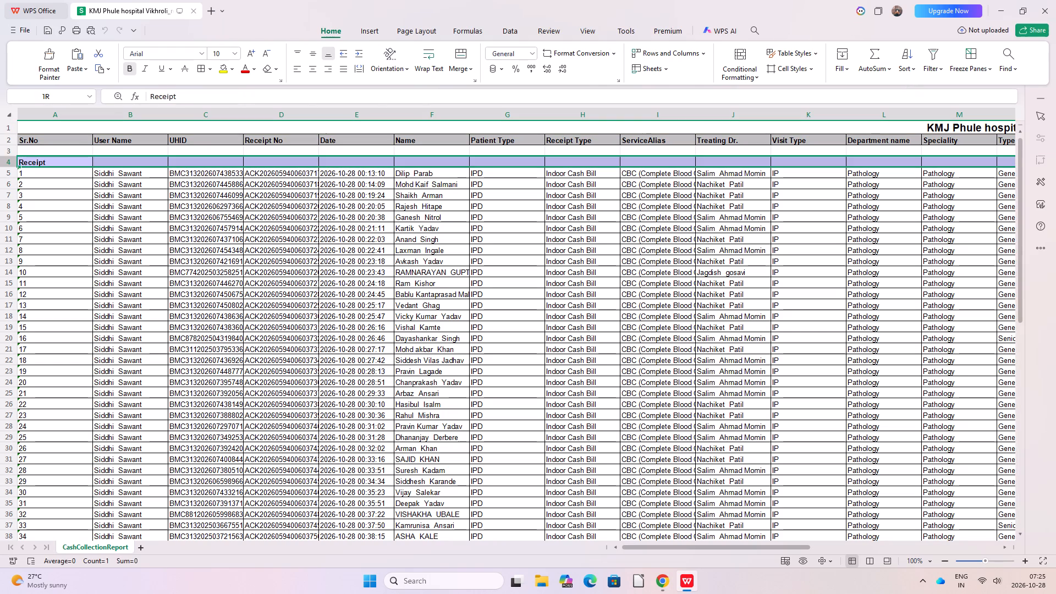
click(931, 58)
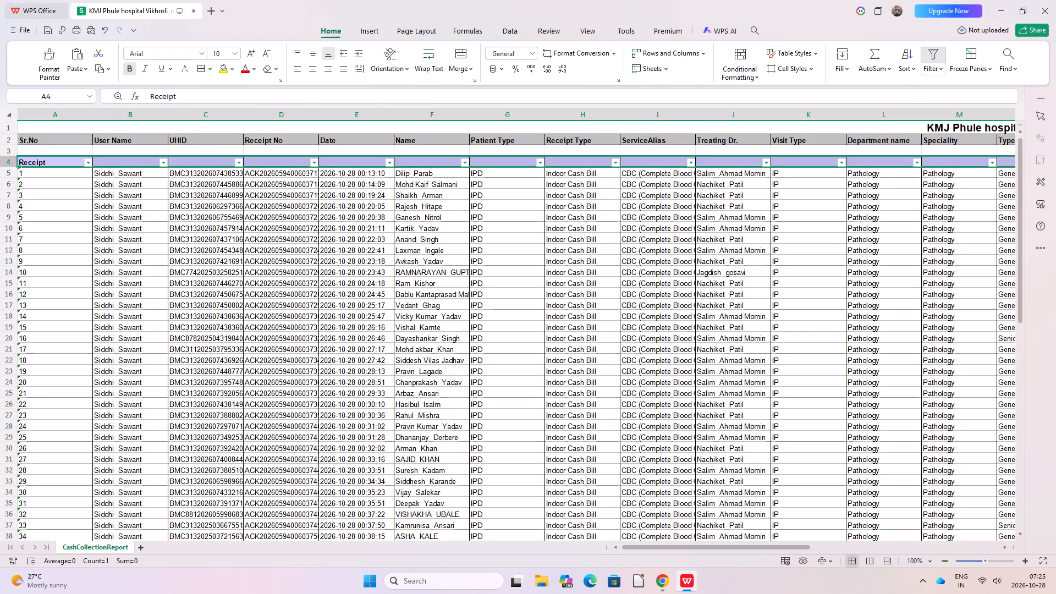
Review the filter values available in the Date and ServiceAlias columns without applying any filter.
click(394, 162)
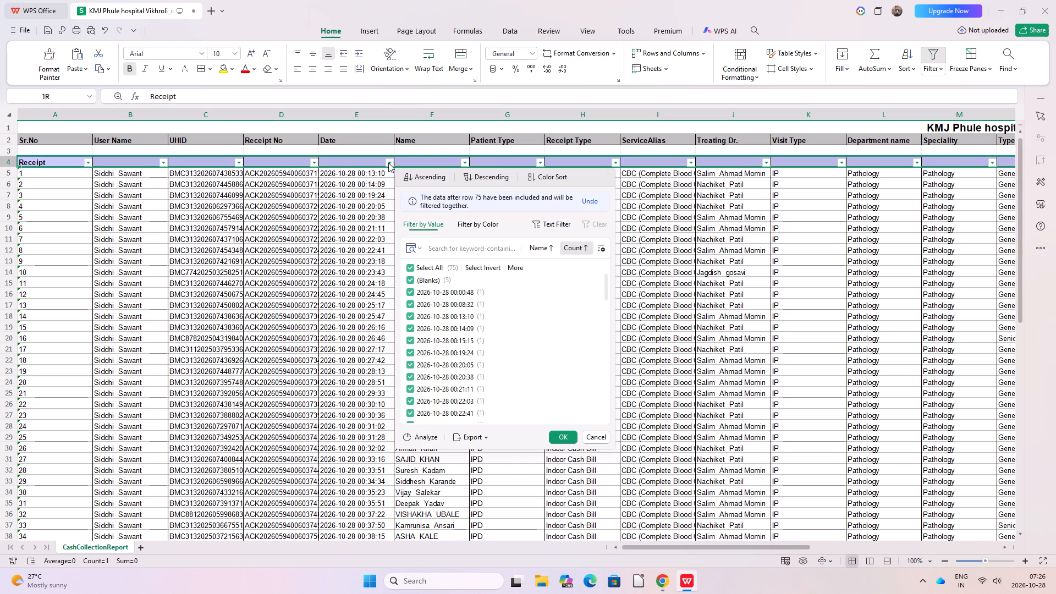
scroll(466, 277, down, 5)
click(672, 269)
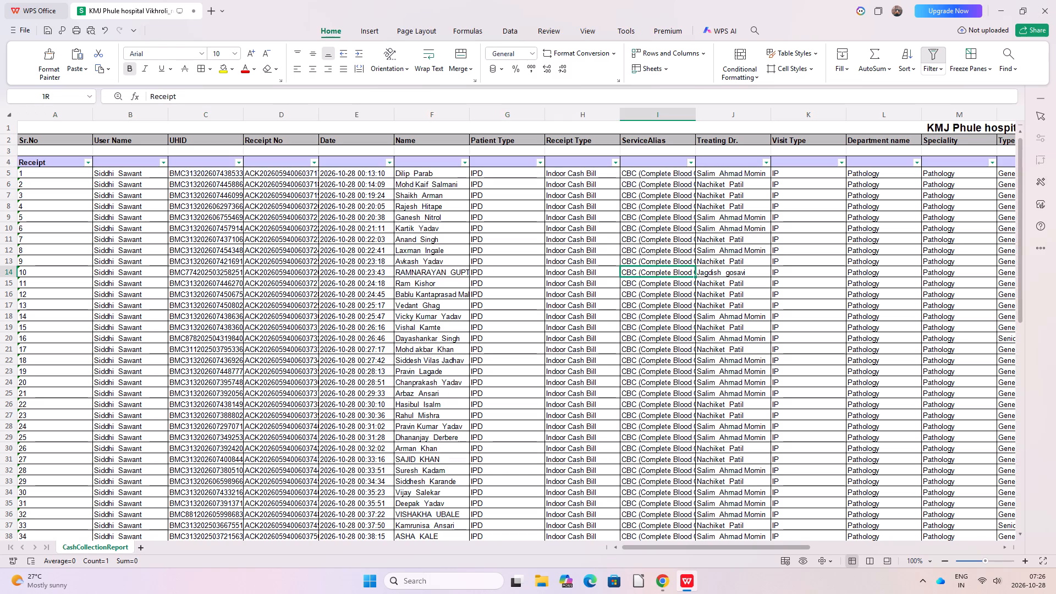
click(642, 545)
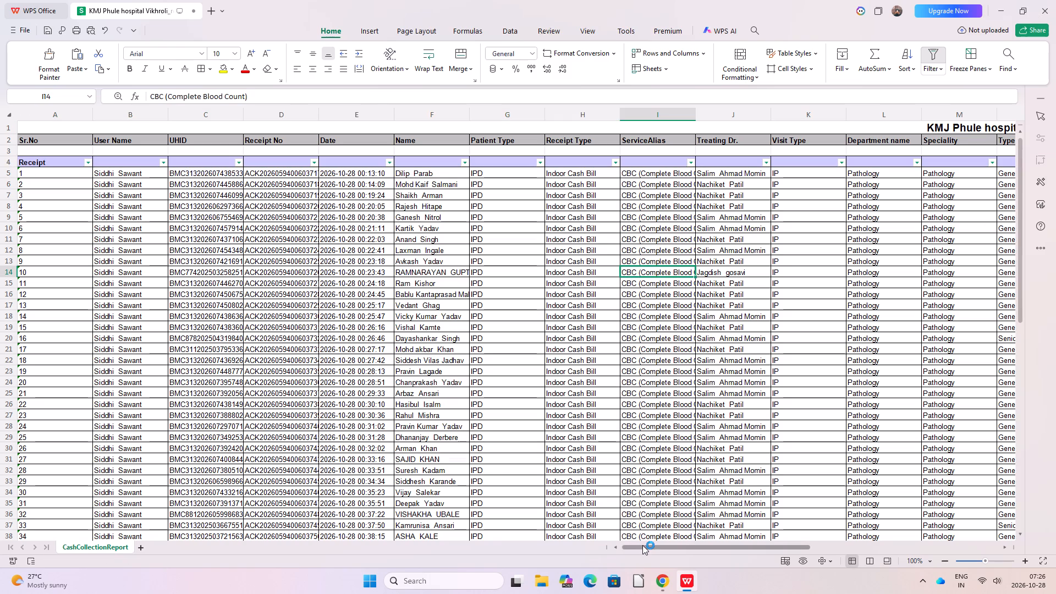
click(689, 162)
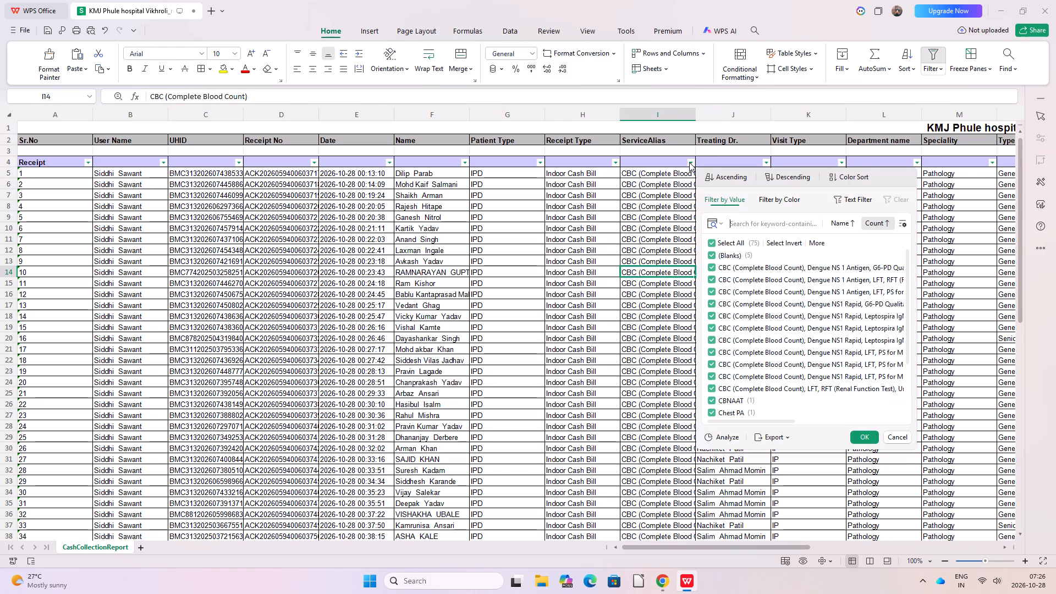
scroll(778, 300, down, 3)
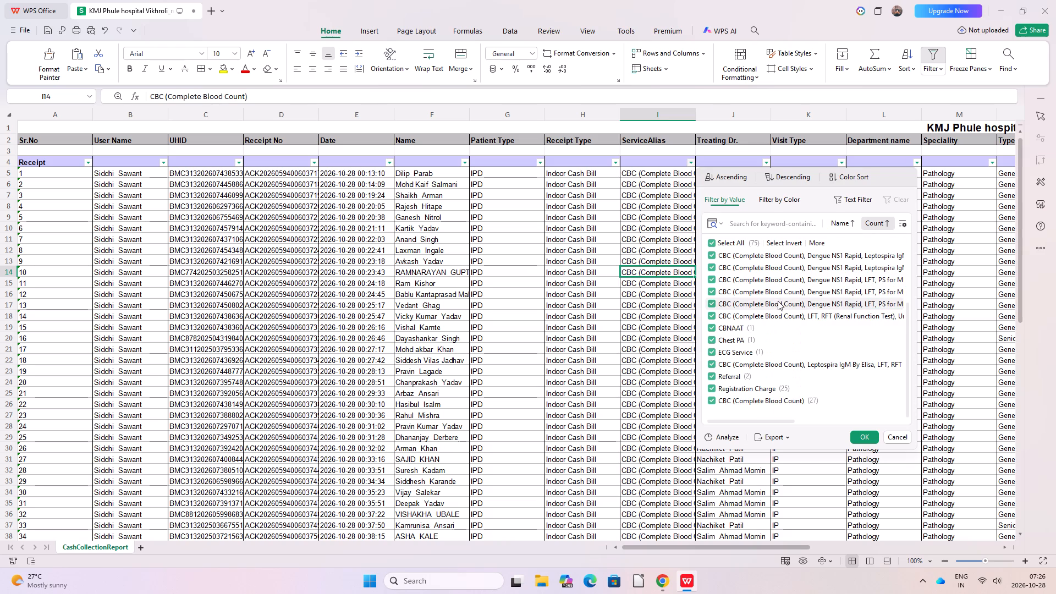
scroll(778, 301, up, 3)
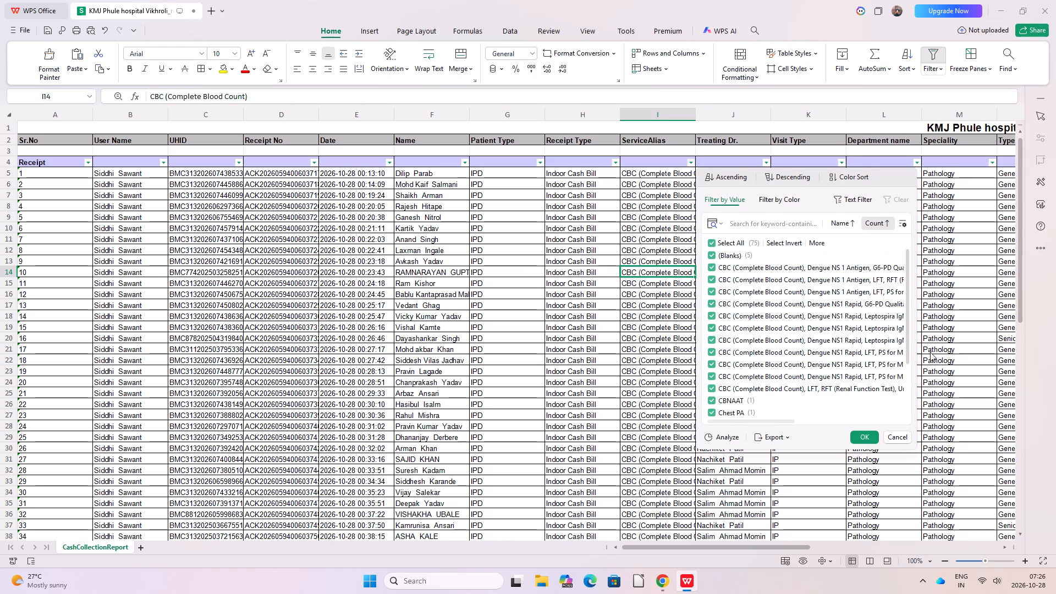
click(949, 350)
Review the filter values of the Type Of Beneficiary and Department name columns without applying any filter.
drag(766, 548, 809, 549)
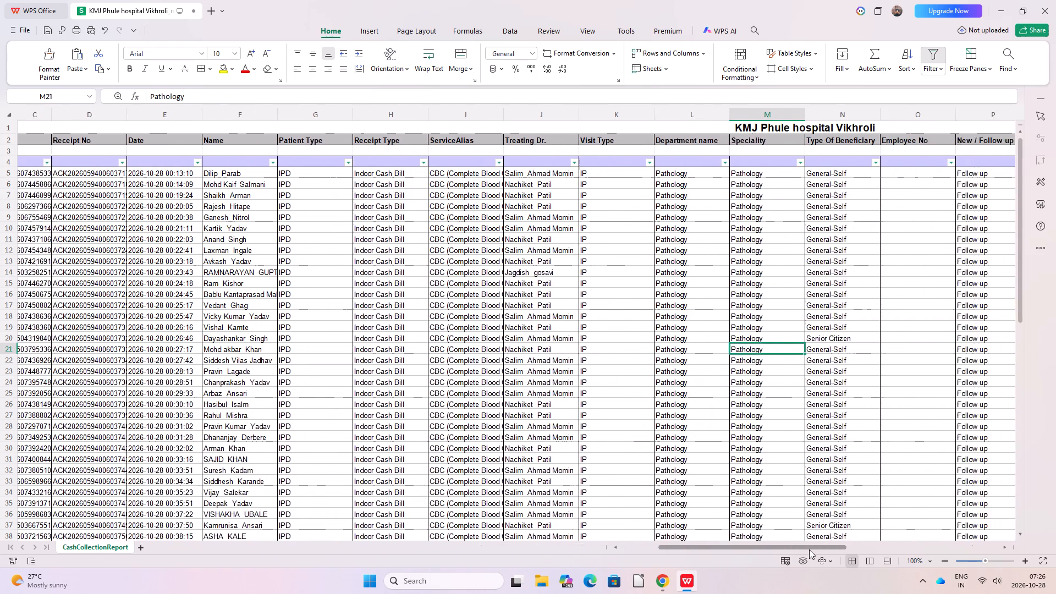
drag(809, 549, 824, 551)
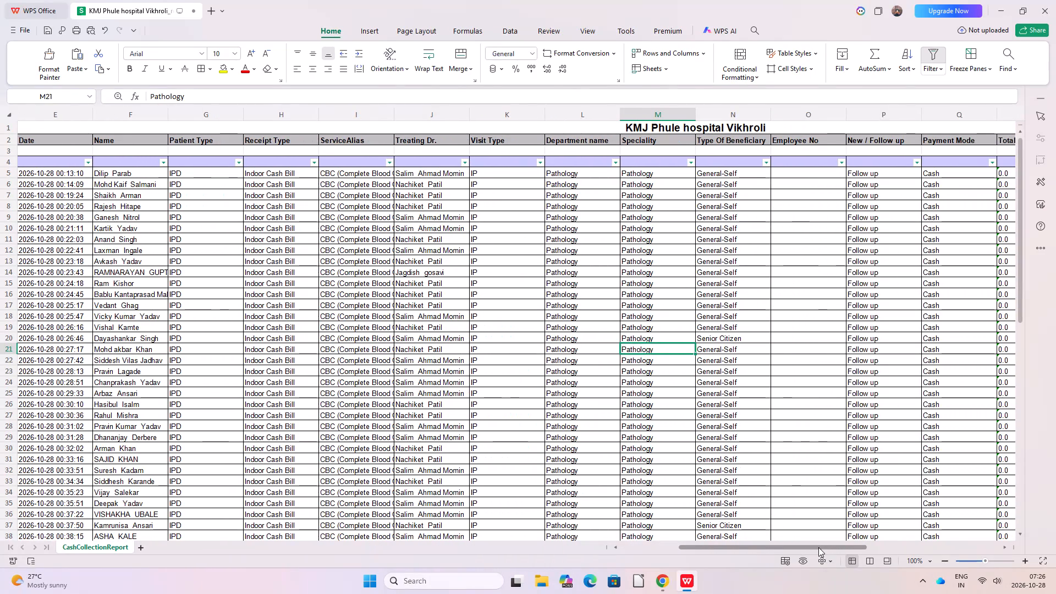
click(767, 163)
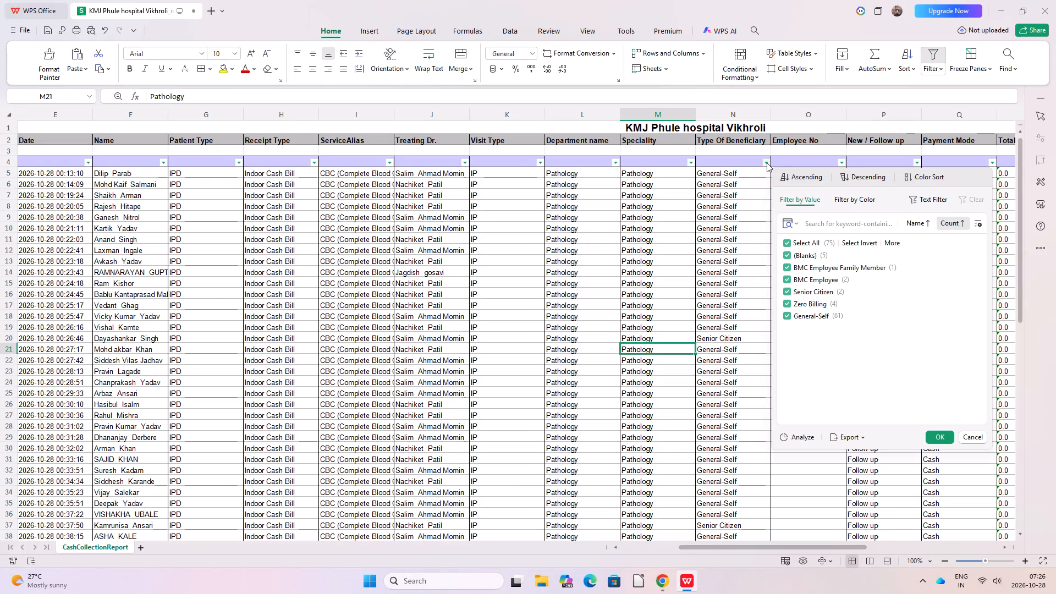
click(752, 241)
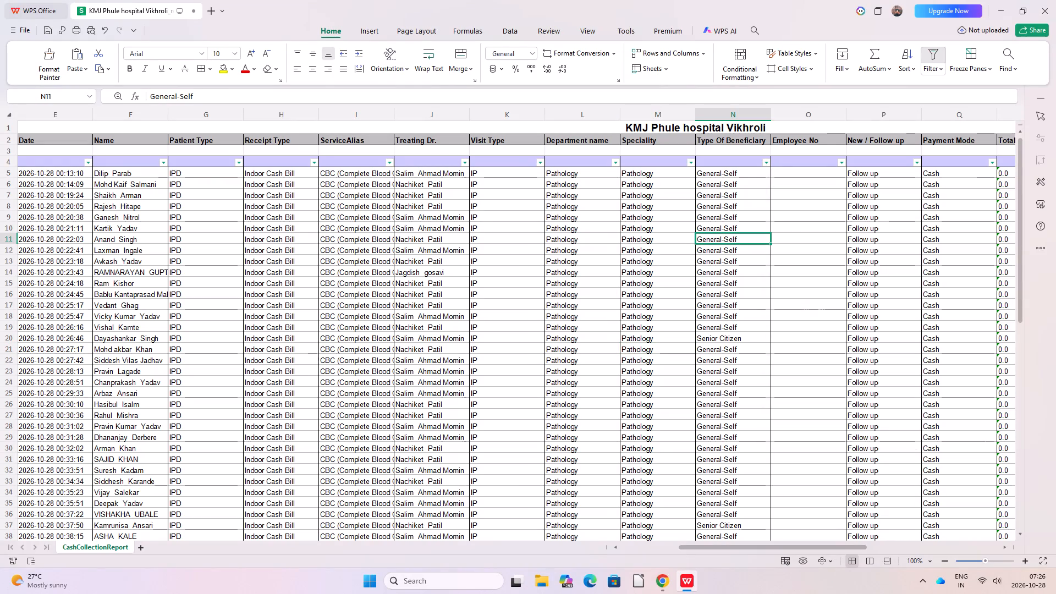
click(618, 161)
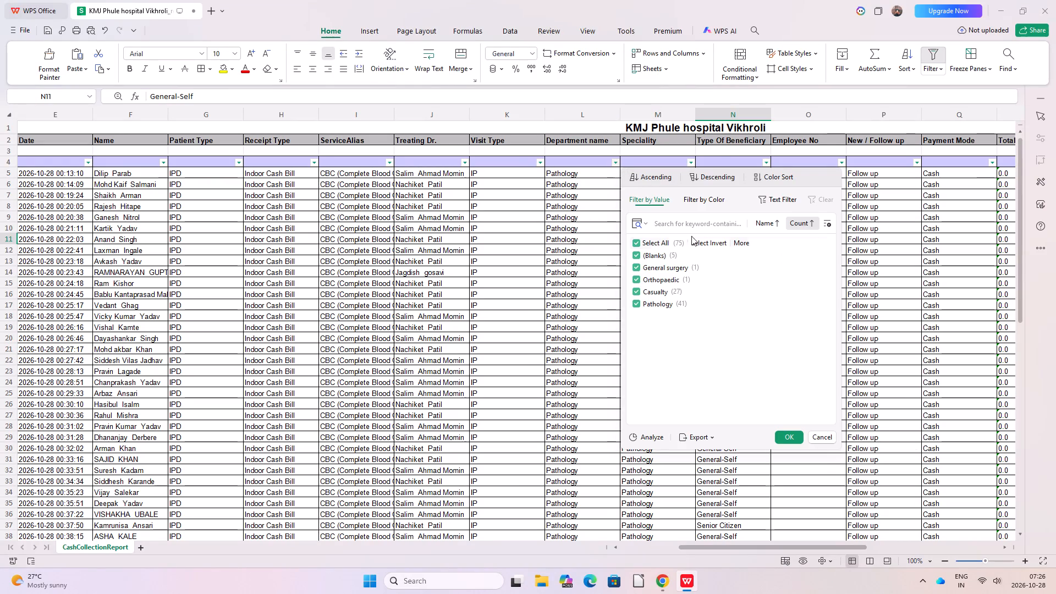
click(585, 251)
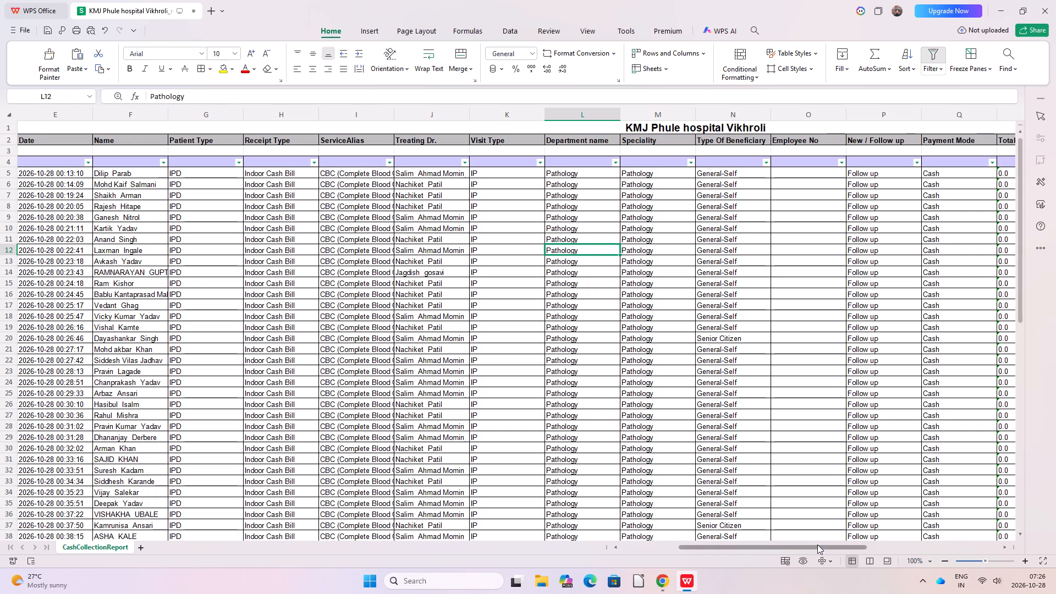
Examine the payment columns, the ServiceAlias filter values, and the last rows with the summary table of the report.
drag(817, 545, 983, 559)
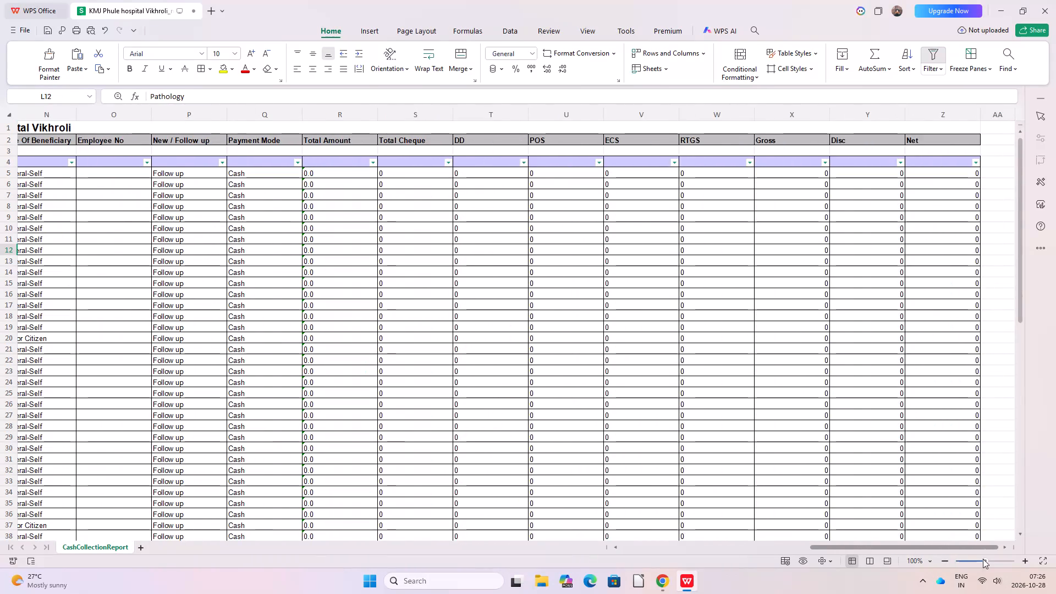
drag(983, 559, 691, 533)
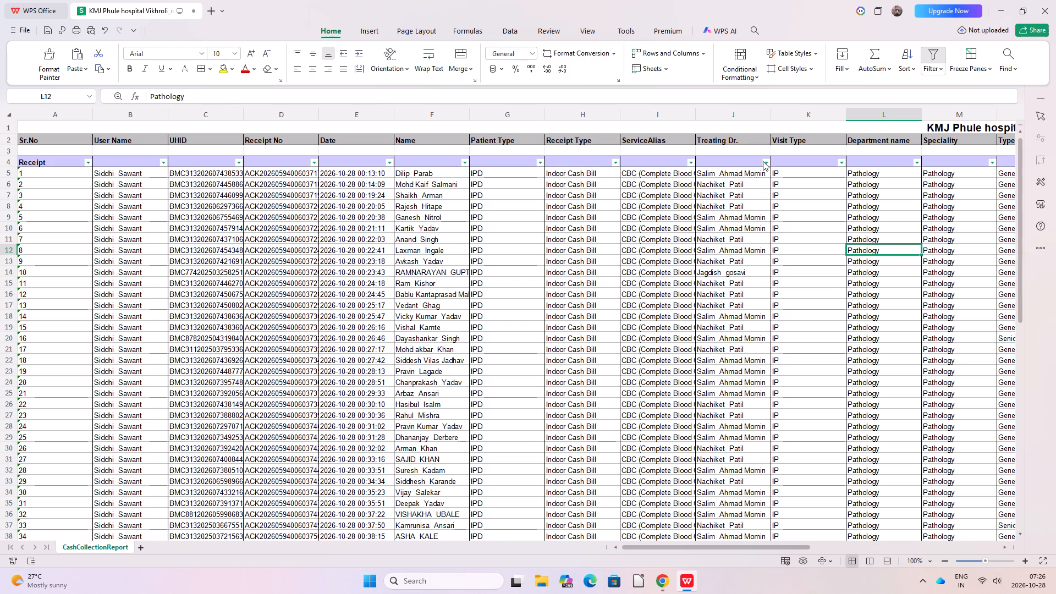
click(689, 162)
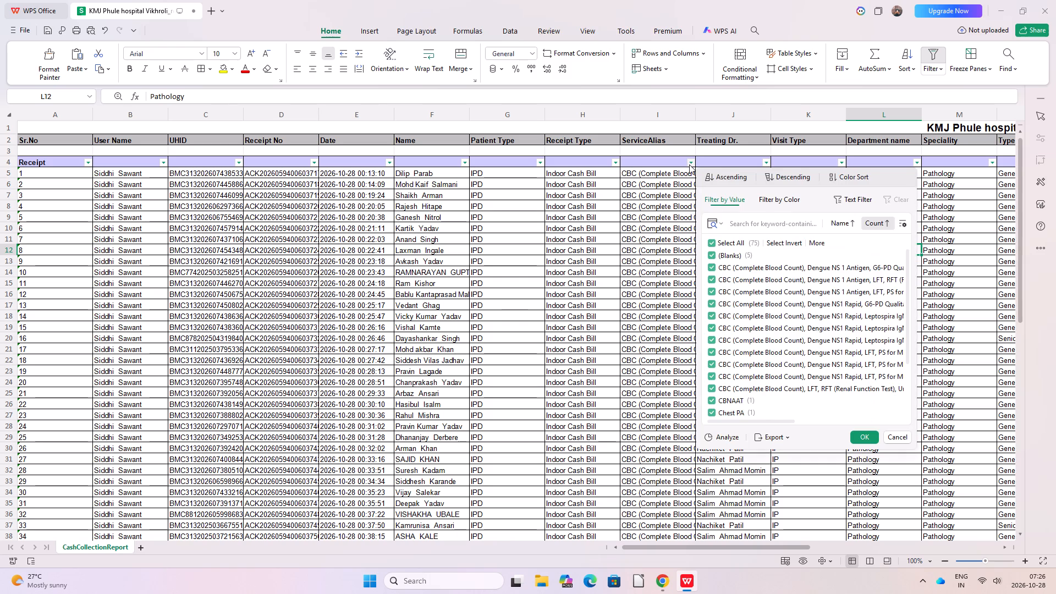
scroll(805, 295, down, 6)
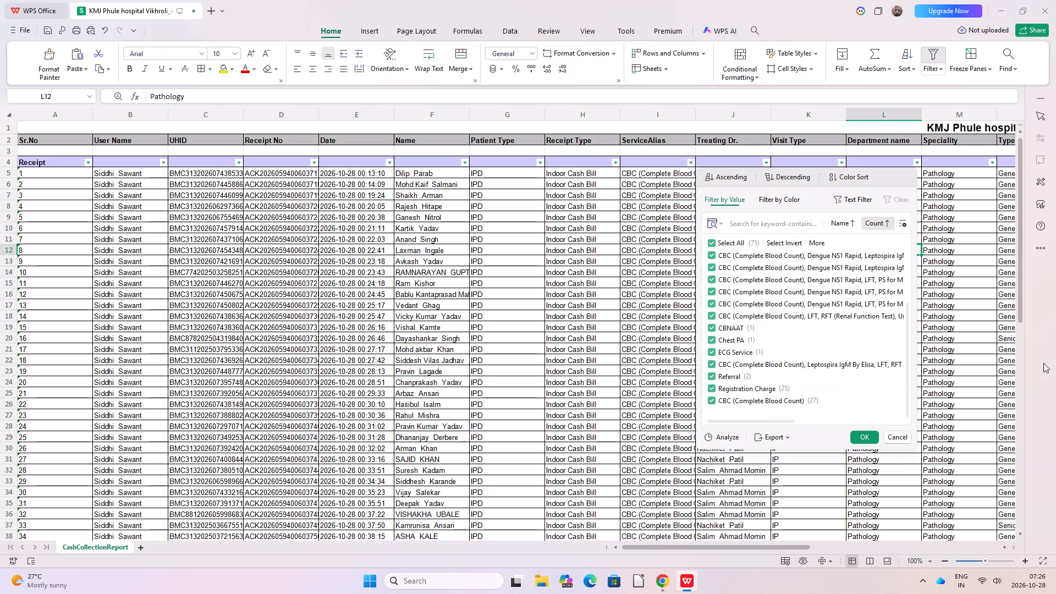
click(1016, 362)
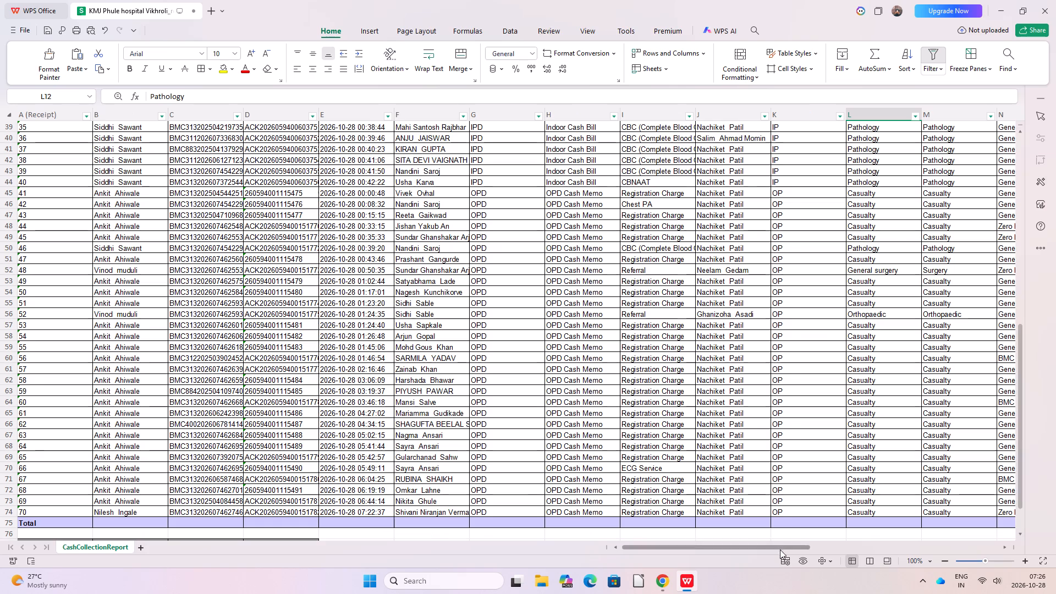
scroll(878, 489, down, 4)
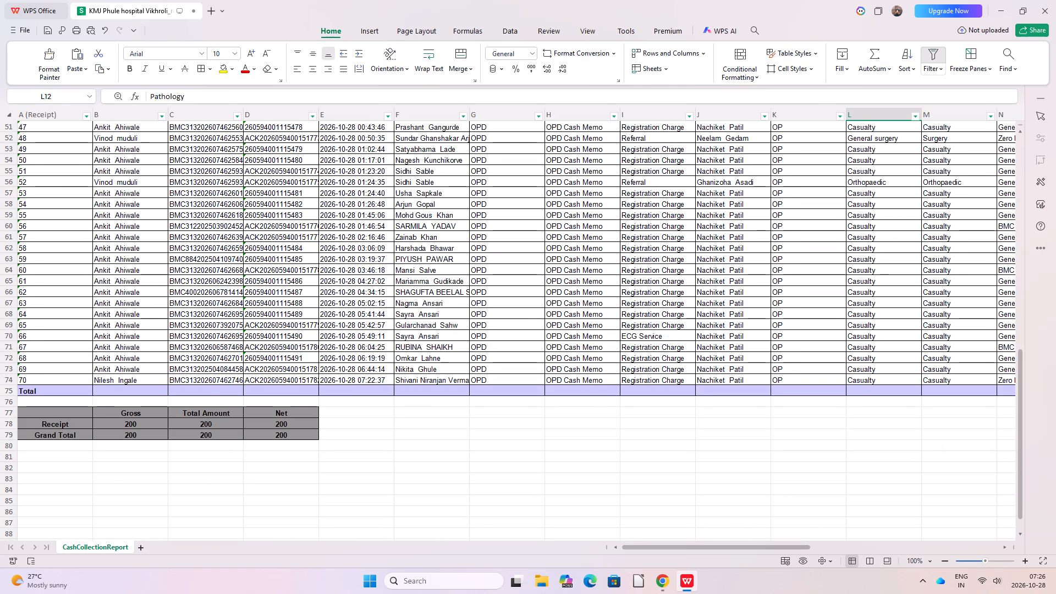
Dismiss the WPS Pro+ offer on the WPS Office home page and switch to the BMC Health Portal in Chrome.
click(34, 7)
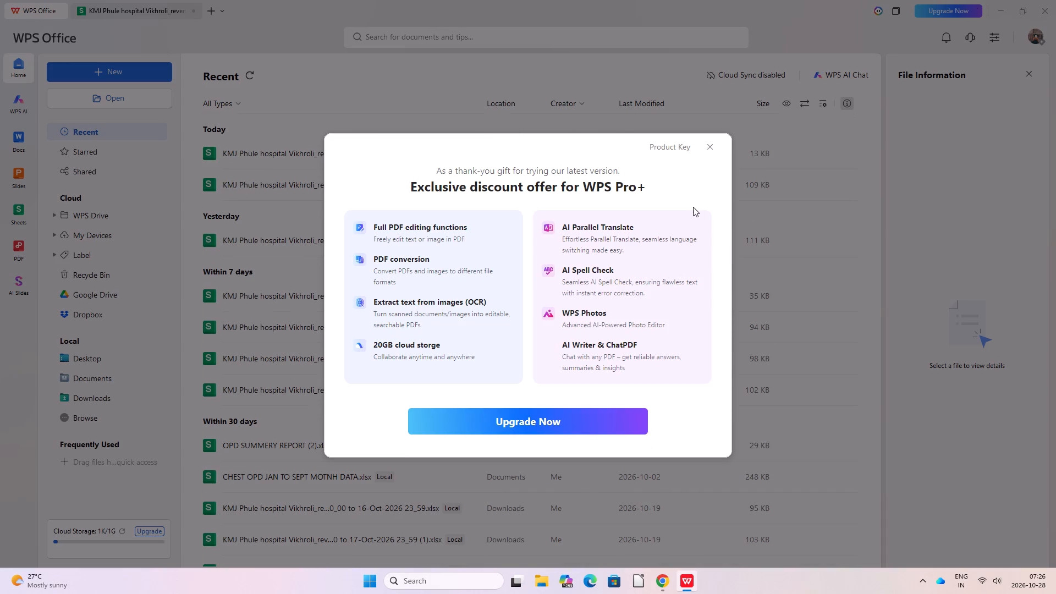
click(712, 145)
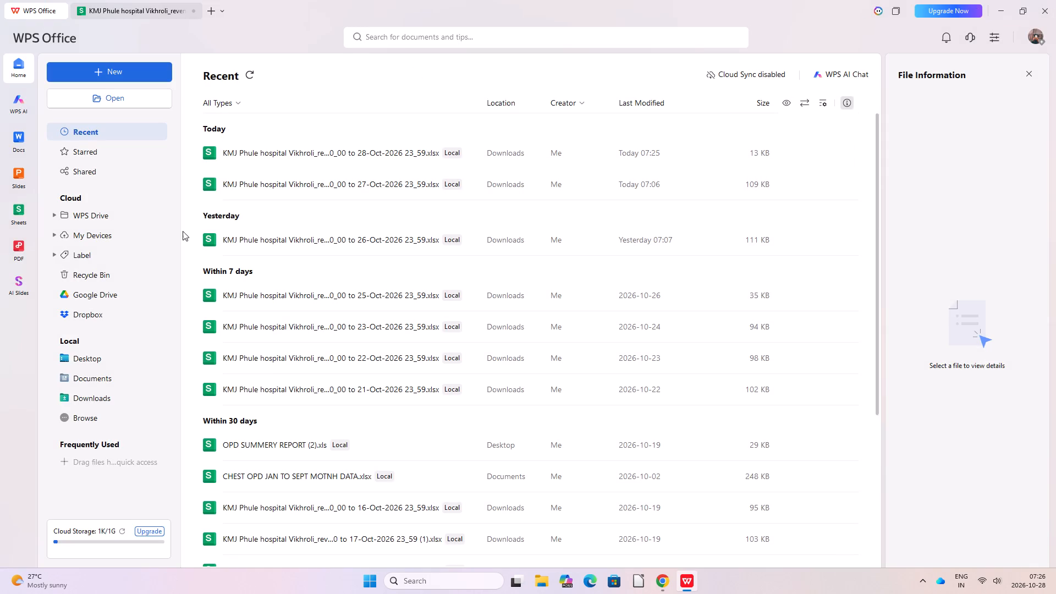
click(687, 582)
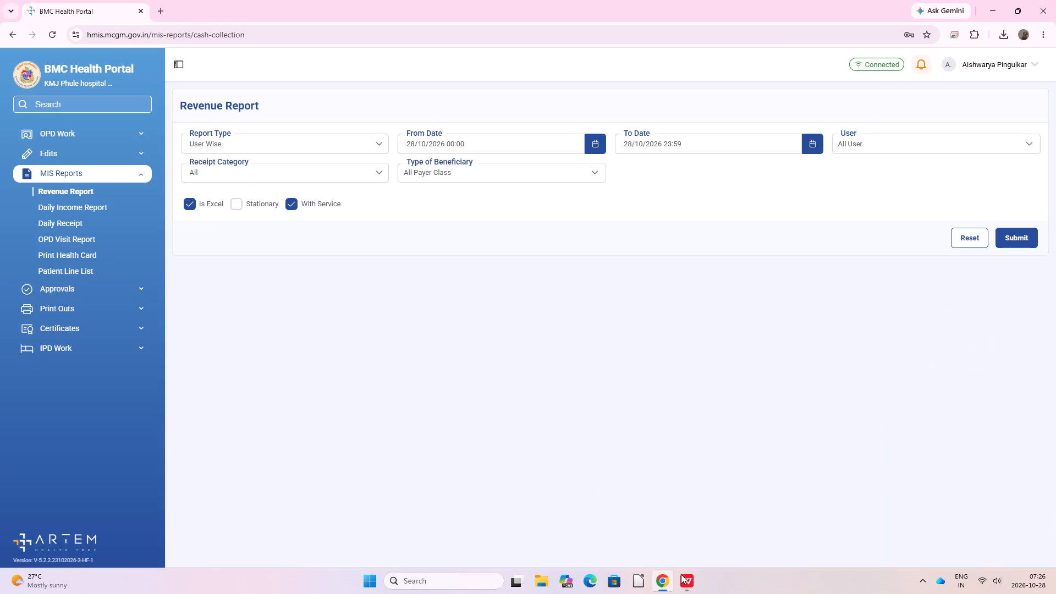
Generate the Revenue Report with From Date 27/10/2026 00:00 and To Date 27/10/2026 23:59.
click(602, 146)
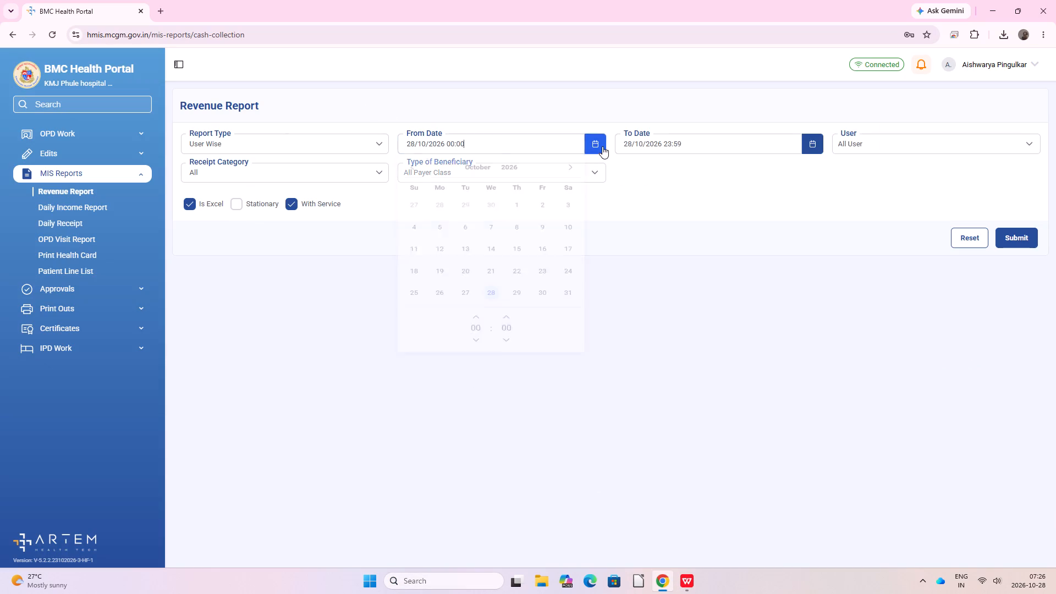
click(466, 311)
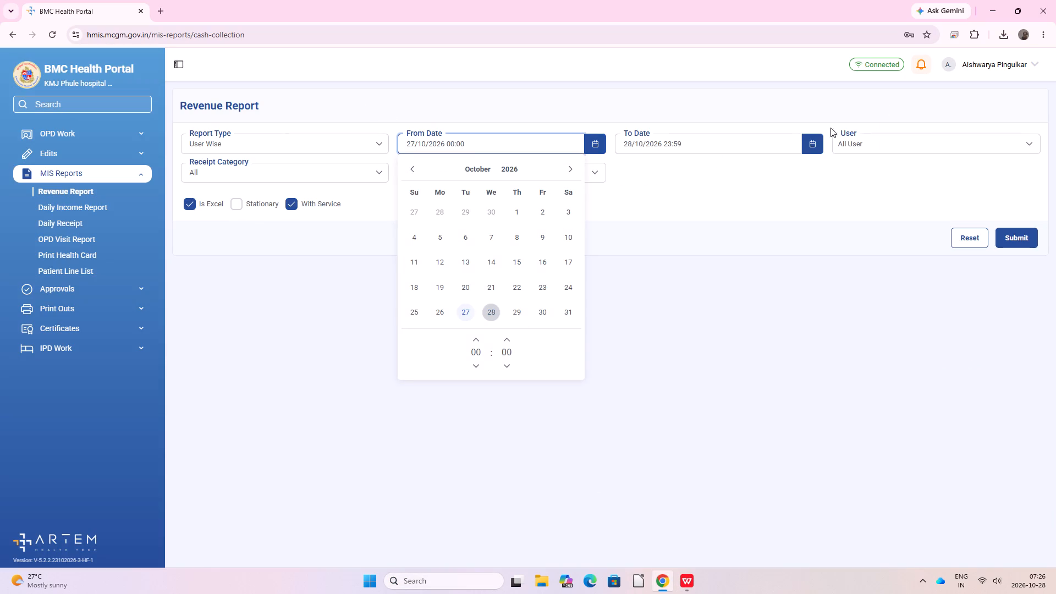
click(804, 139)
click(679, 311)
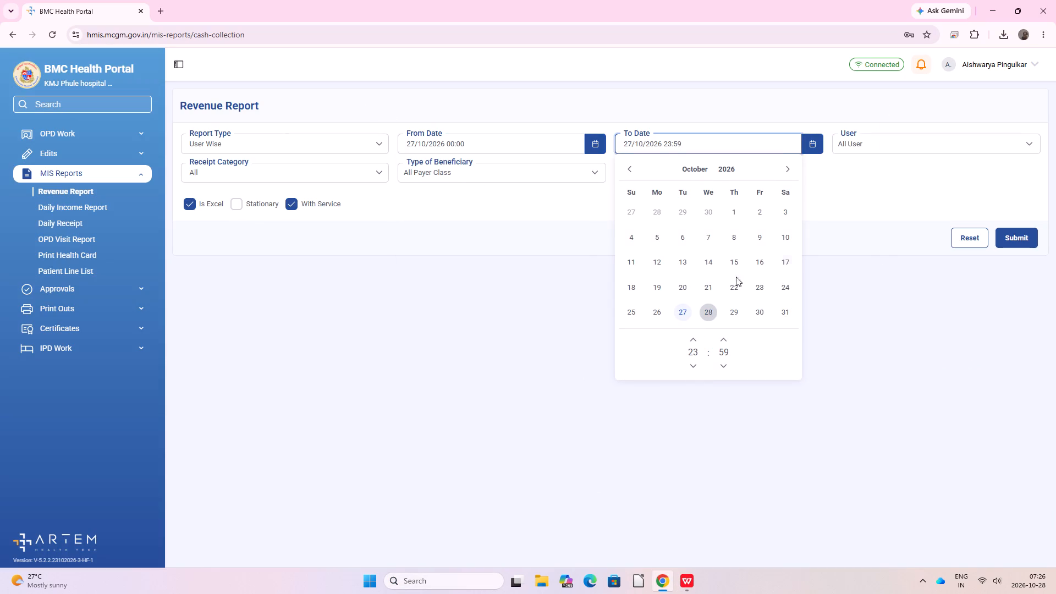
click(879, 251)
click(1017, 237)
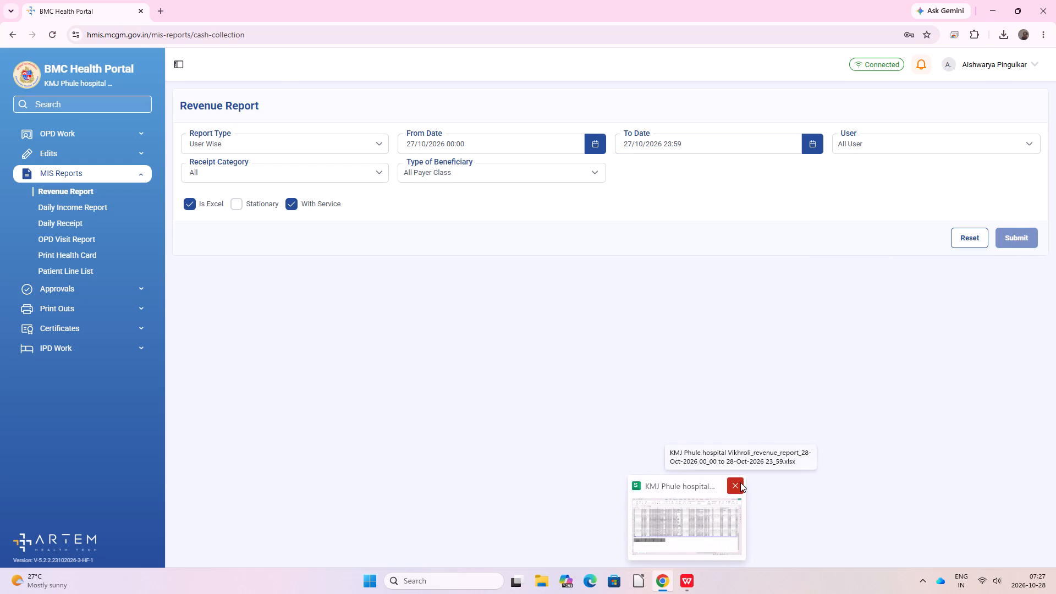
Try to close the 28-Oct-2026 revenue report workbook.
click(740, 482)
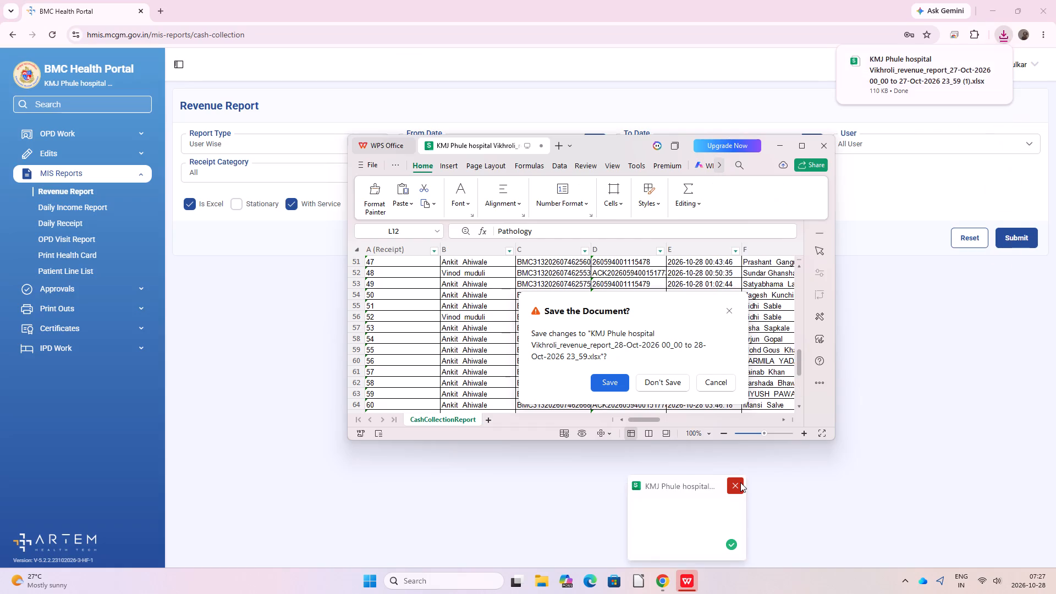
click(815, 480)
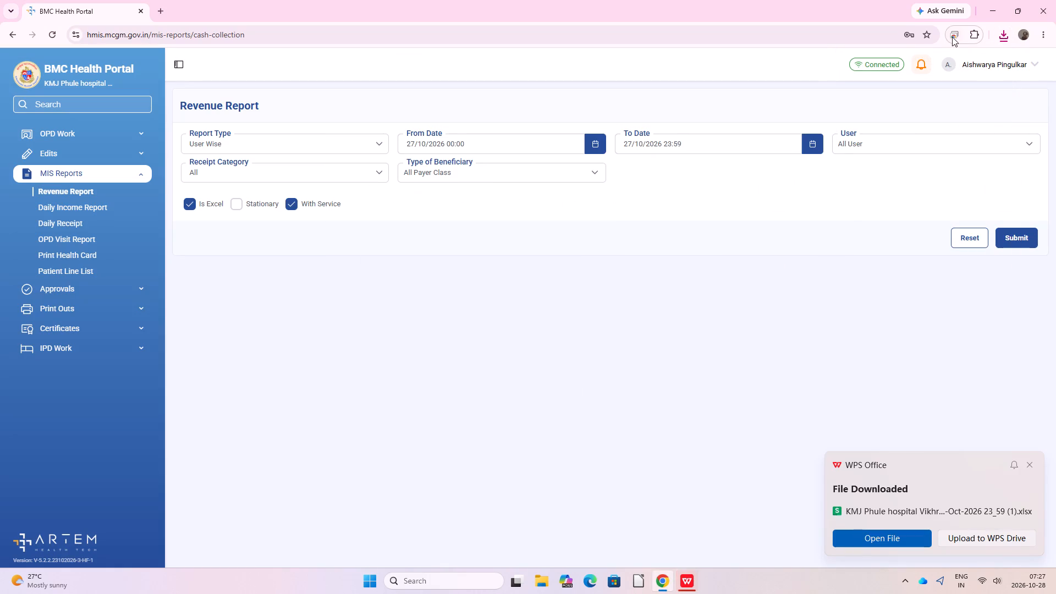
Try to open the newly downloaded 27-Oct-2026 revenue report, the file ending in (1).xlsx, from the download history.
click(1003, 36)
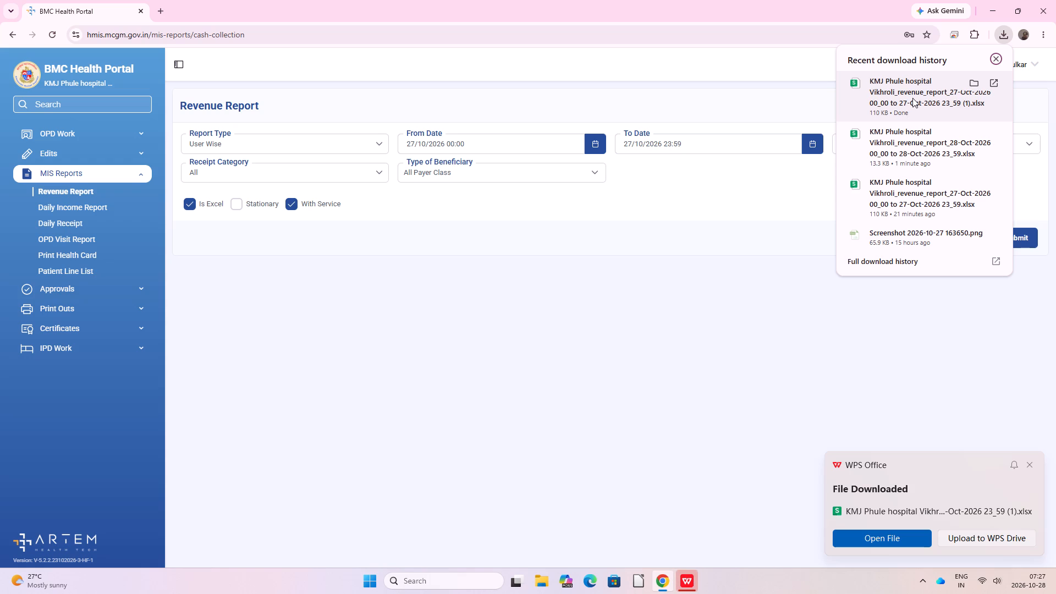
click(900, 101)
Close all WPS Office windows, discarding changes to the 28-Oct-2026 revenue report, and dismiss the file download notification.
click(672, 486)
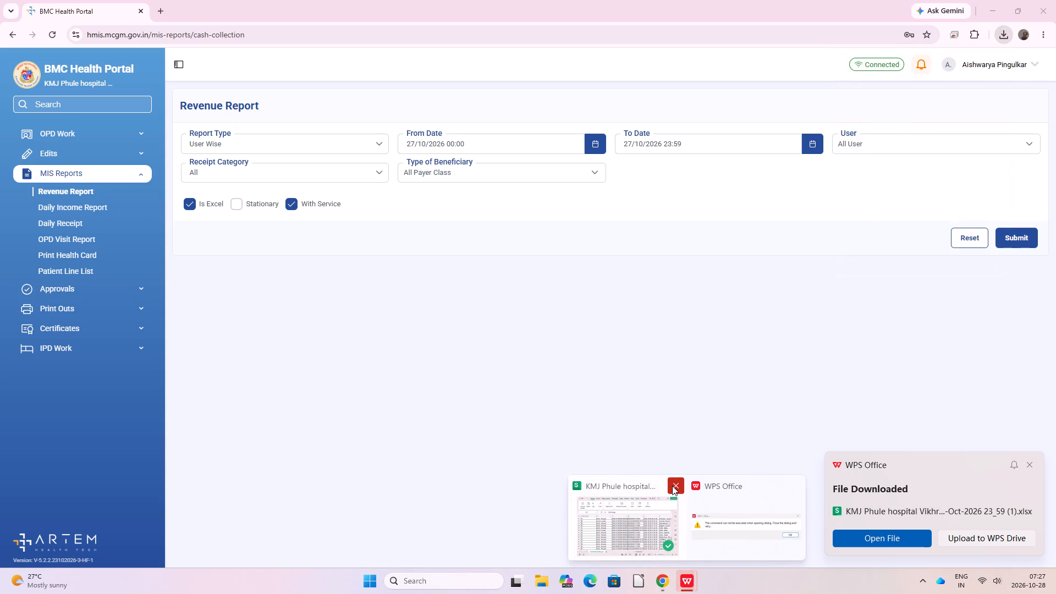
triple_click(672, 486)
double_click(672, 486)
right_click(672, 486)
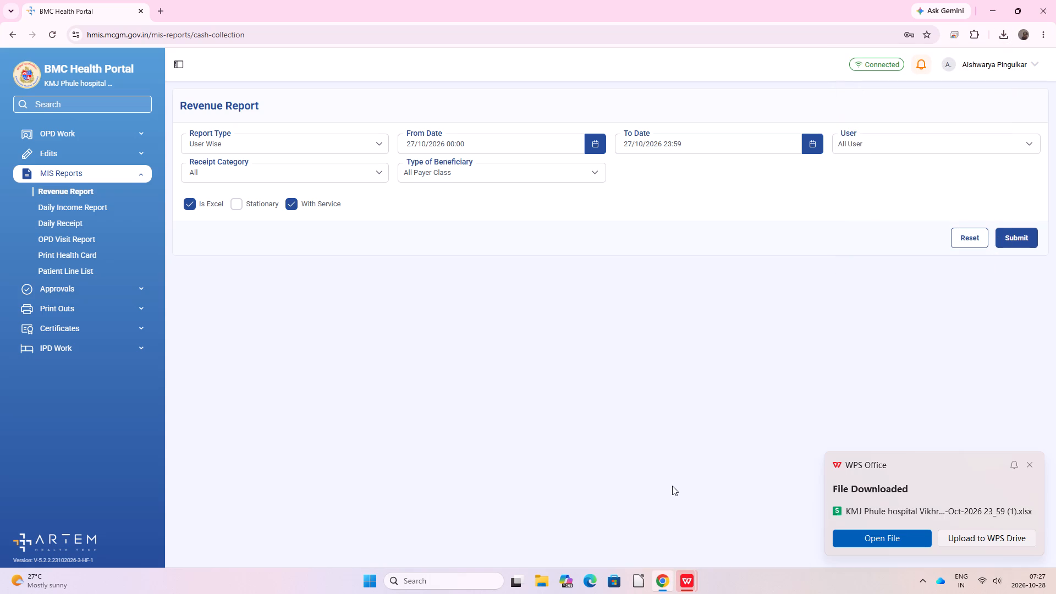
right_click(685, 582)
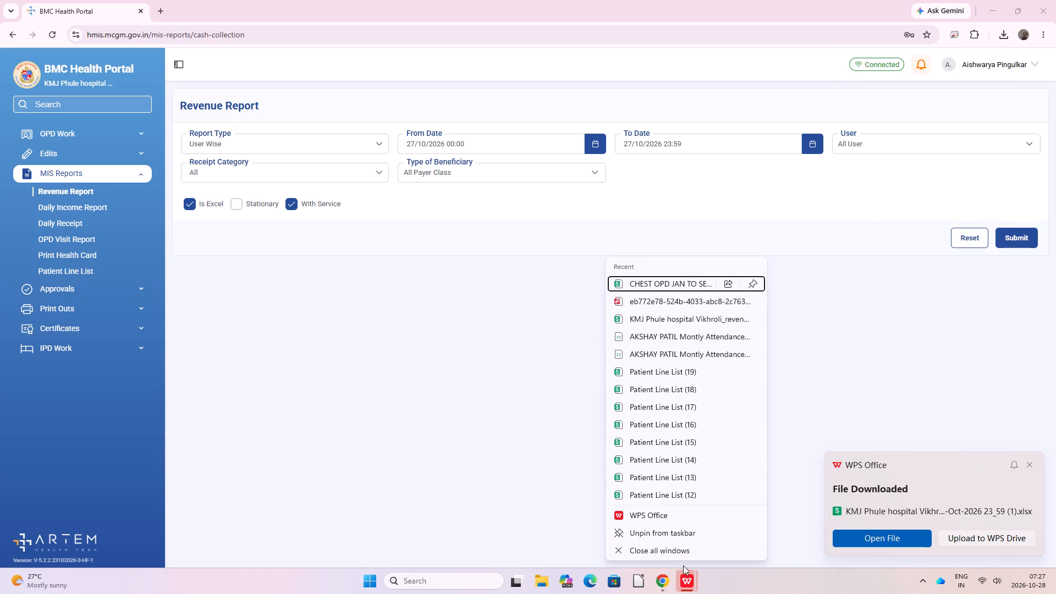
click(683, 551)
right_click(690, 583)
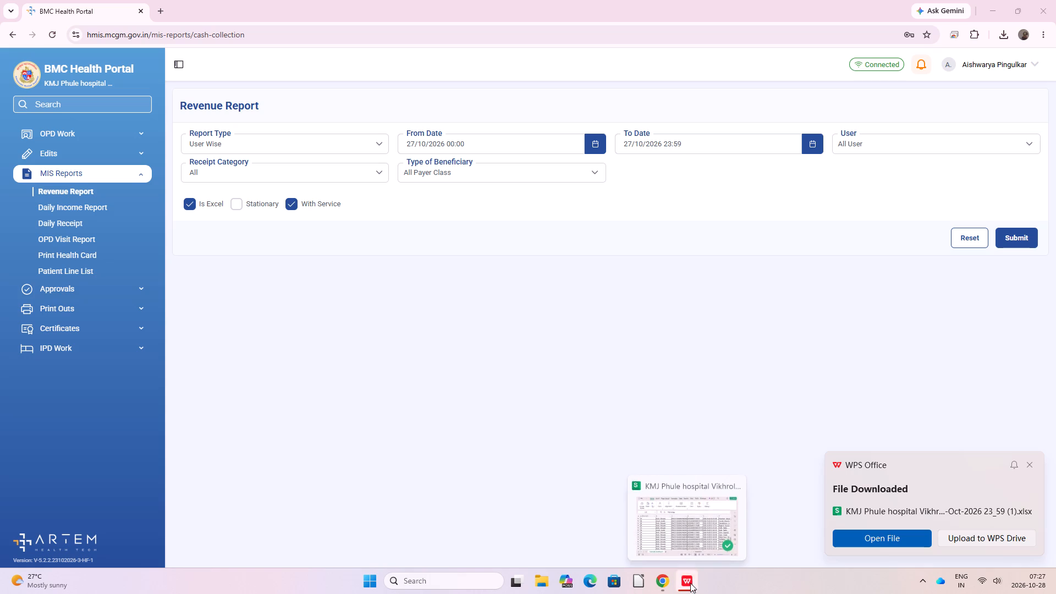
click(685, 551)
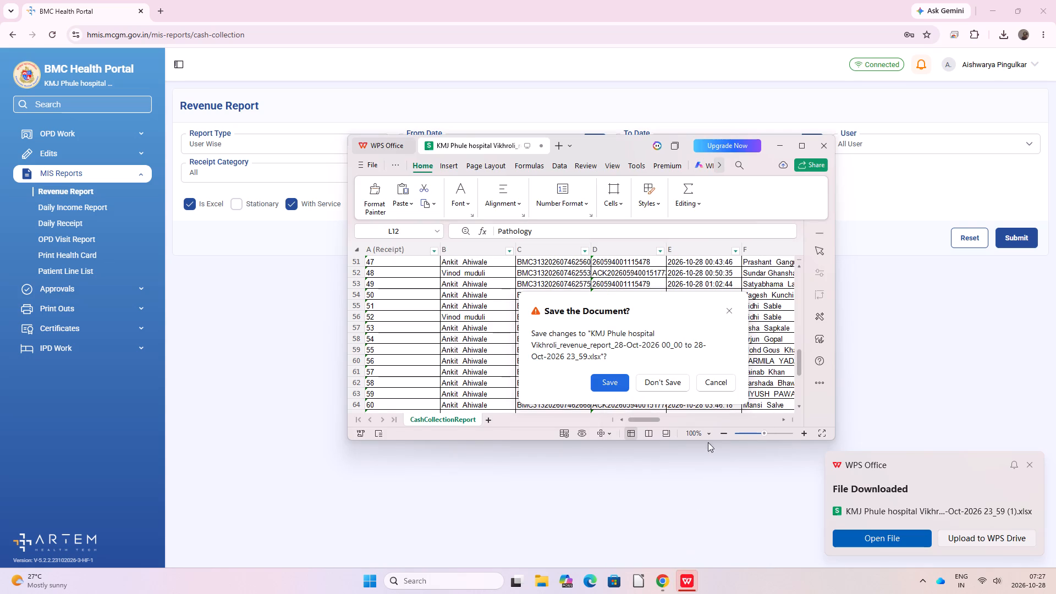
click(655, 379)
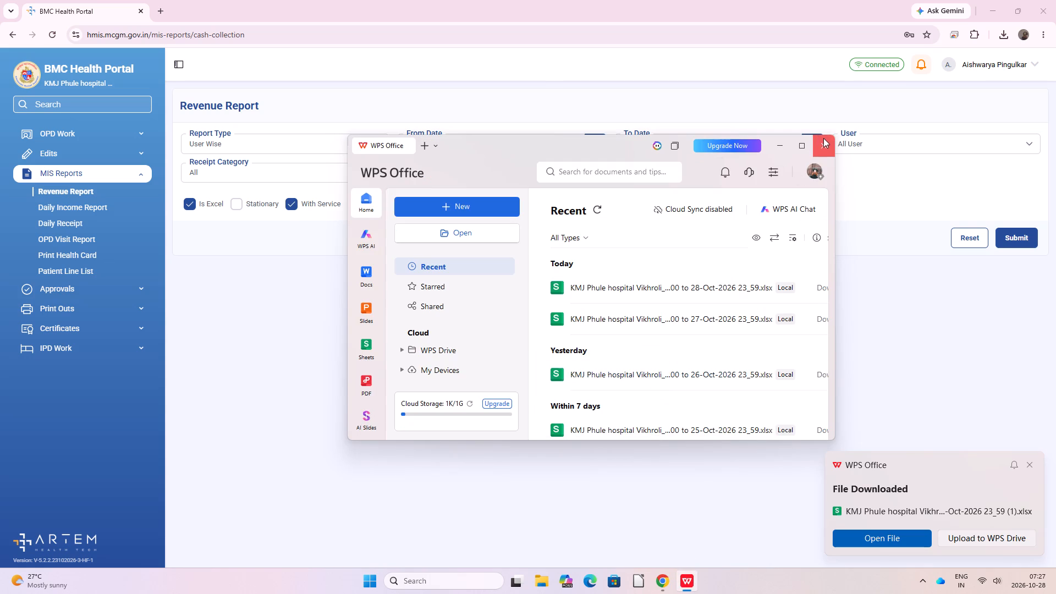
click(823, 142)
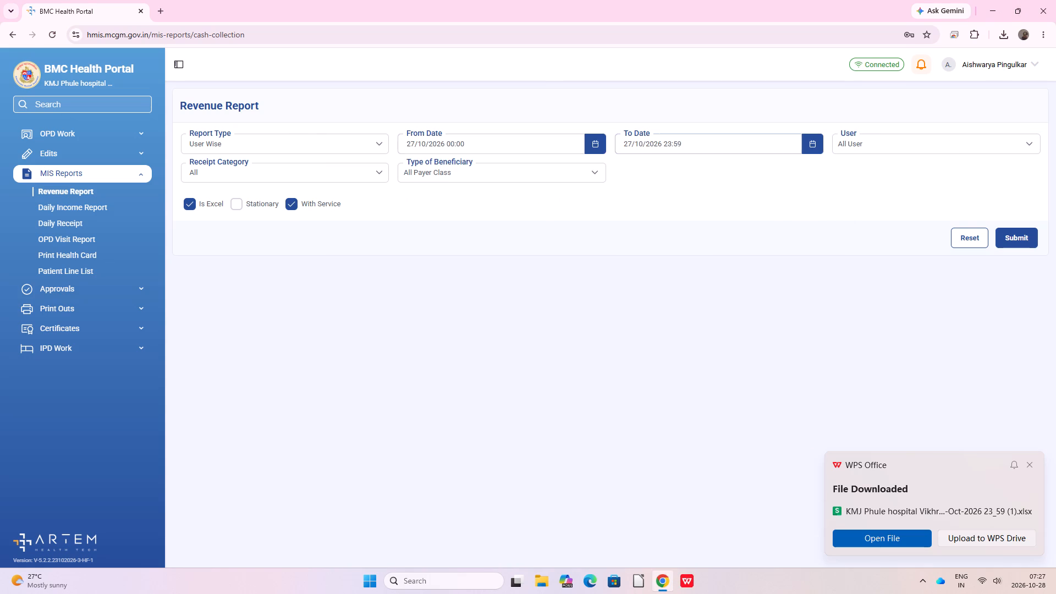
click(1035, 466)
Generate the 27/10/2026 Revenue Report again and open the downloaded file ending in (2).xlsx in a maximized window.
click(1025, 234)
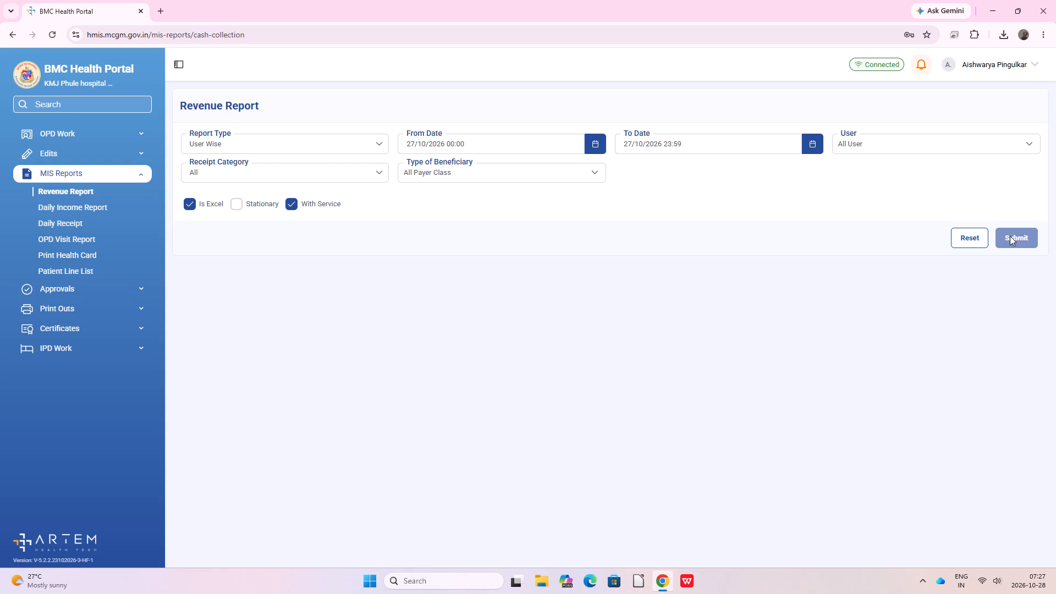
click(1010, 236)
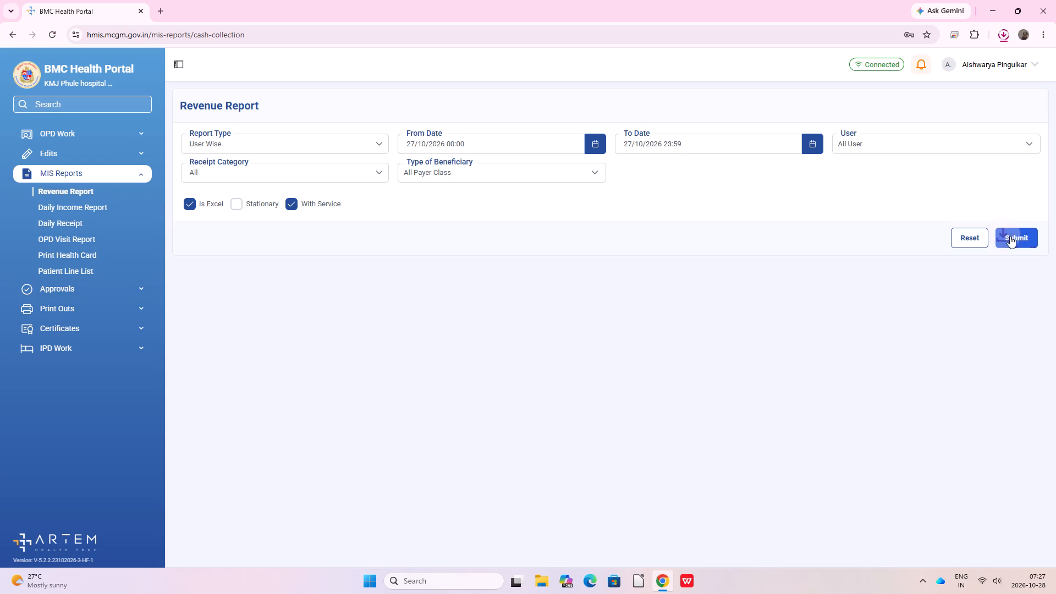
click(953, 74)
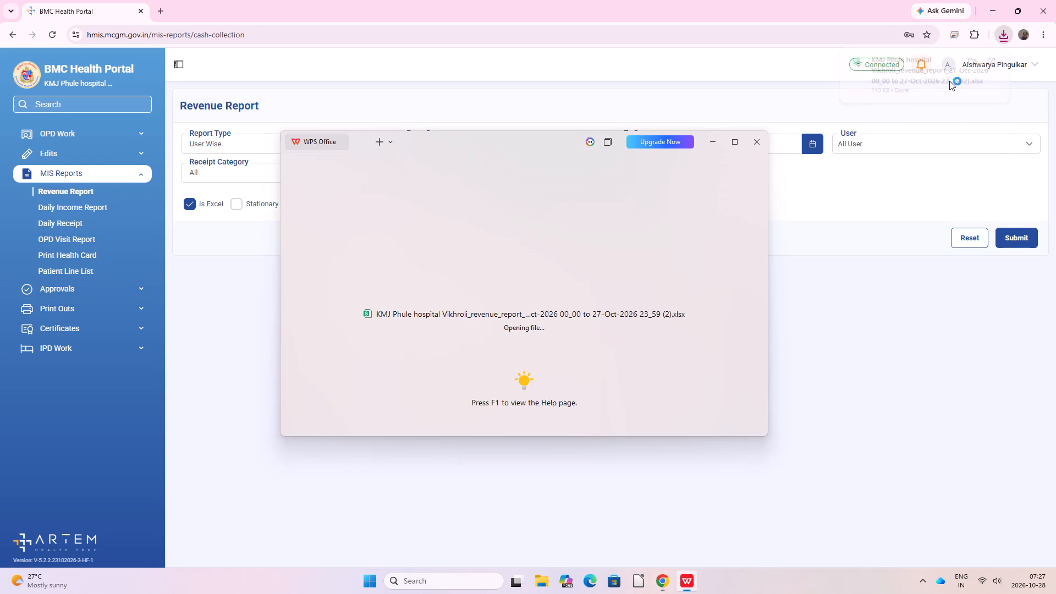
click(741, 142)
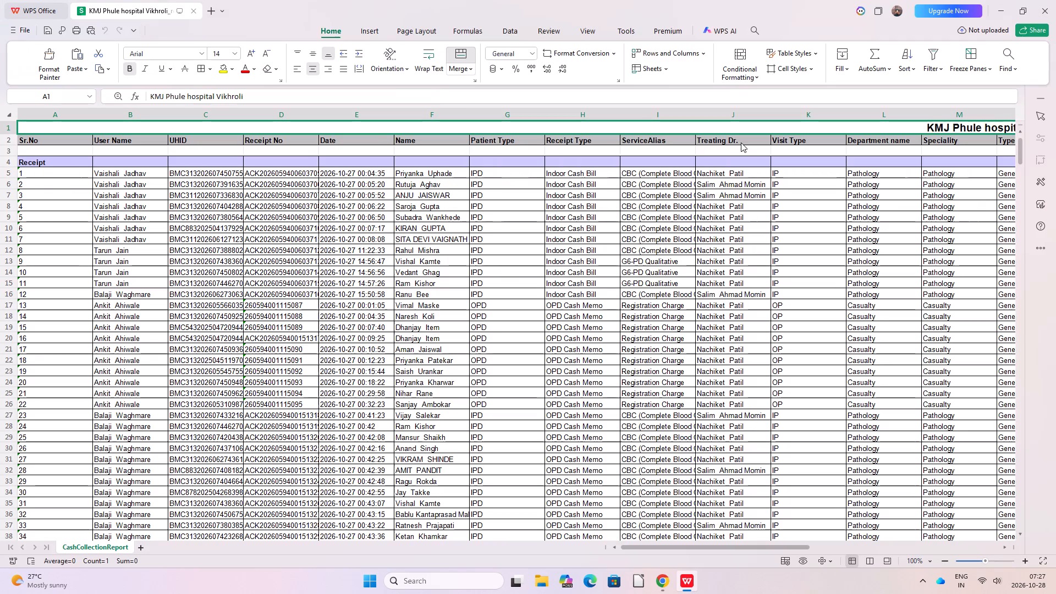
Add filters to row 4, the Receipt row, of the CashCollectionReport sheet.
click(9, 164)
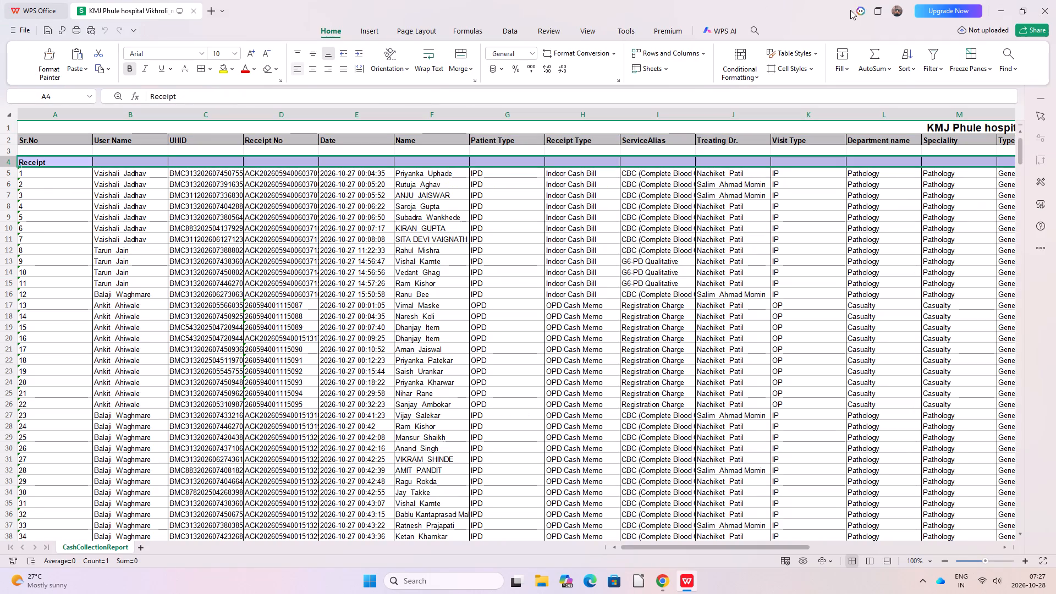
click(938, 52)
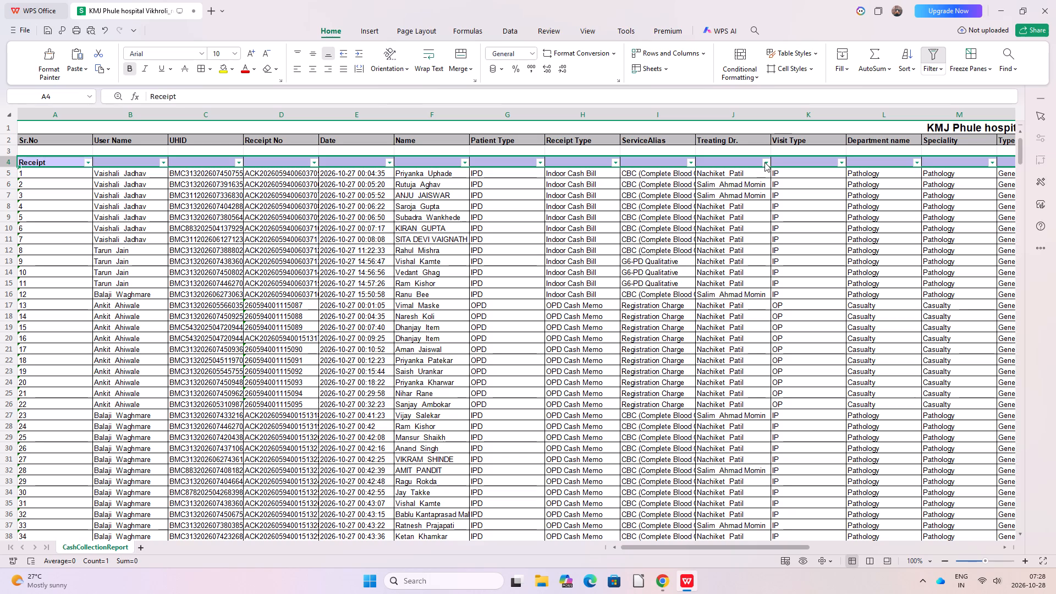
Examine the list of services in the ServiceAlias column's filter.
click(690, 162)
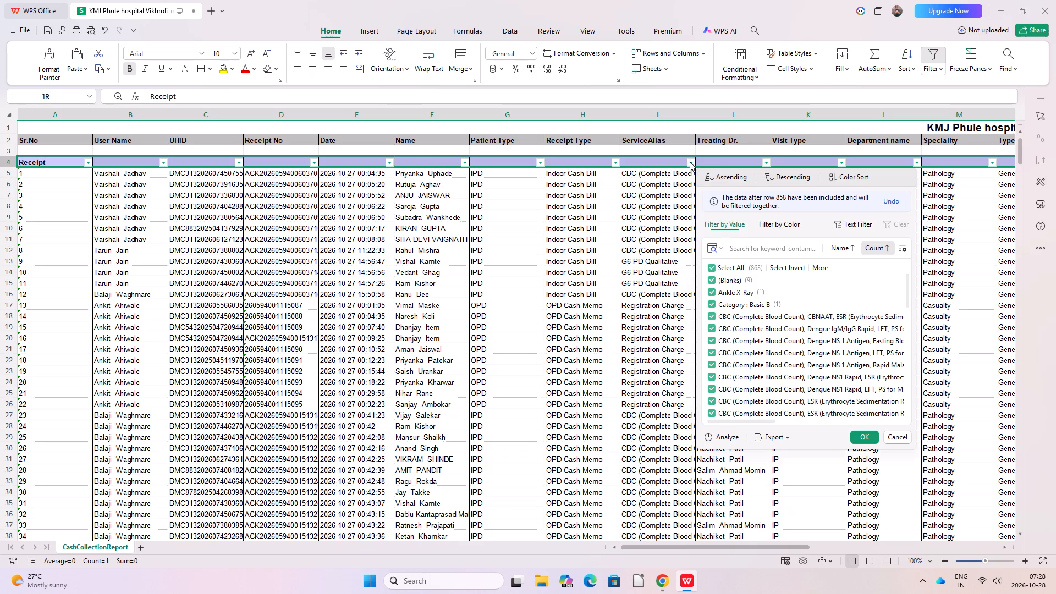
scroll(790, 329, down, 2)
scroll(790, 329, up, 3)
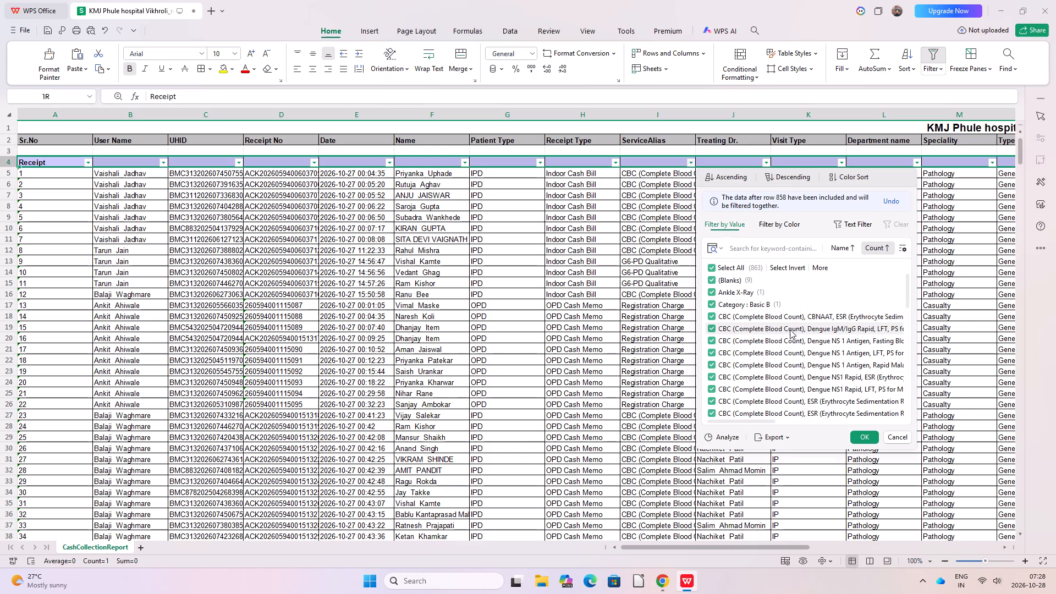
scroll(790, 329, down, 8)
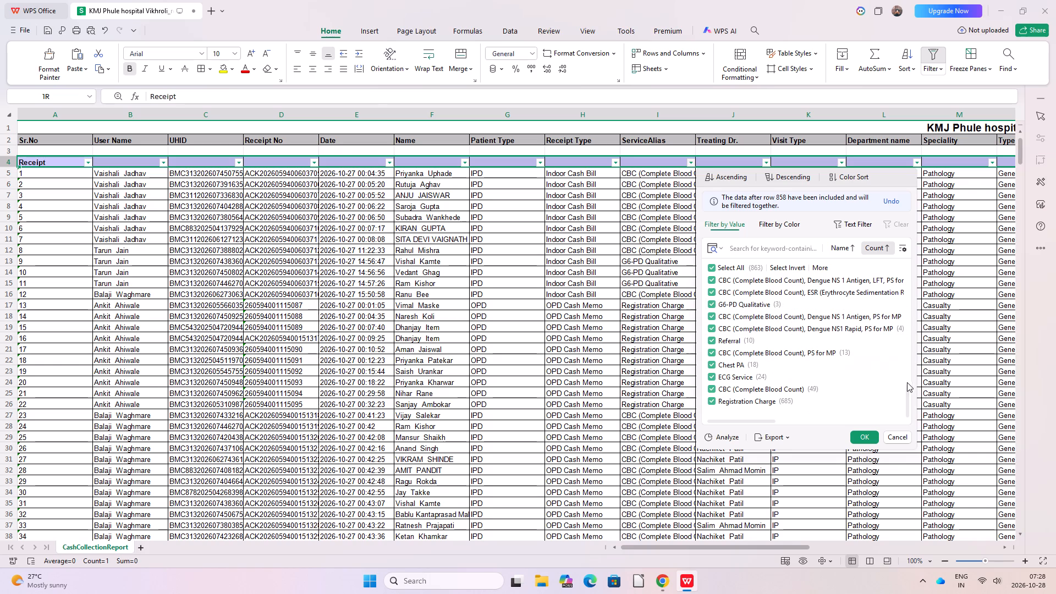
drag(907, 391, 907, 376)
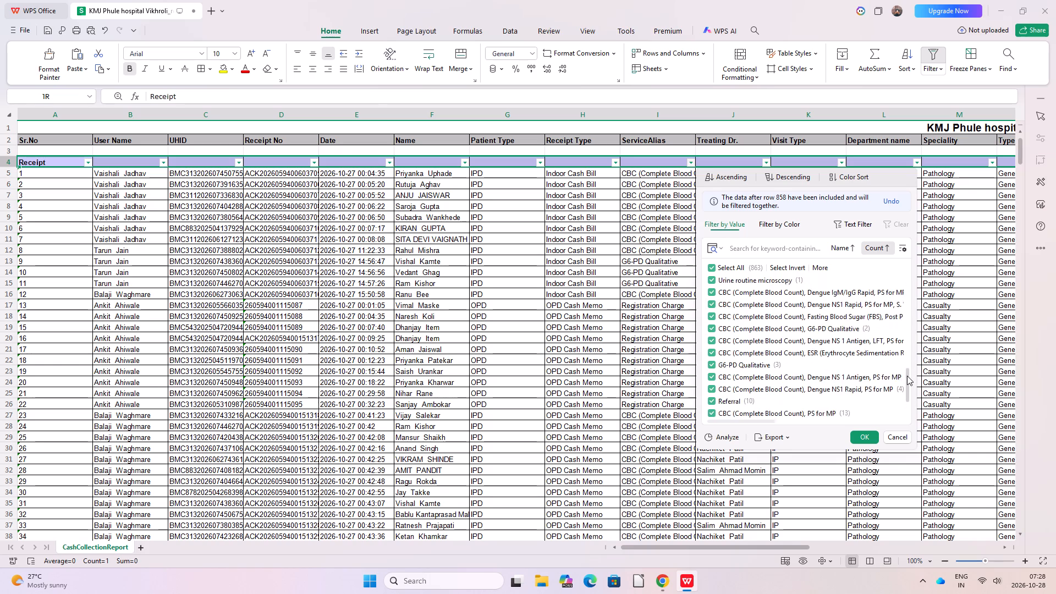
drag(907, 376, 907, 356)
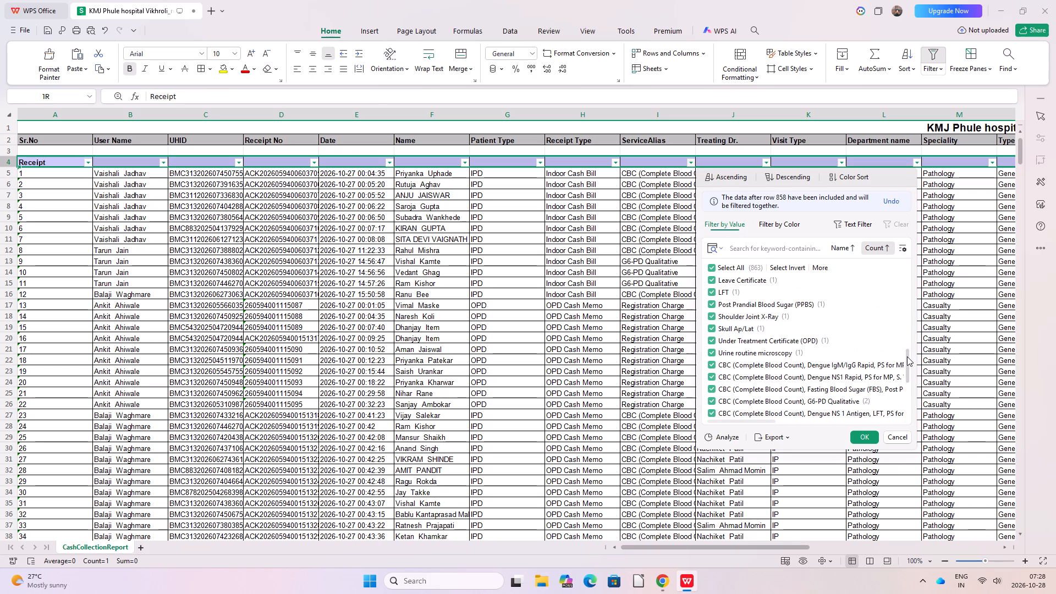
drag(907, 356, 907, 340)
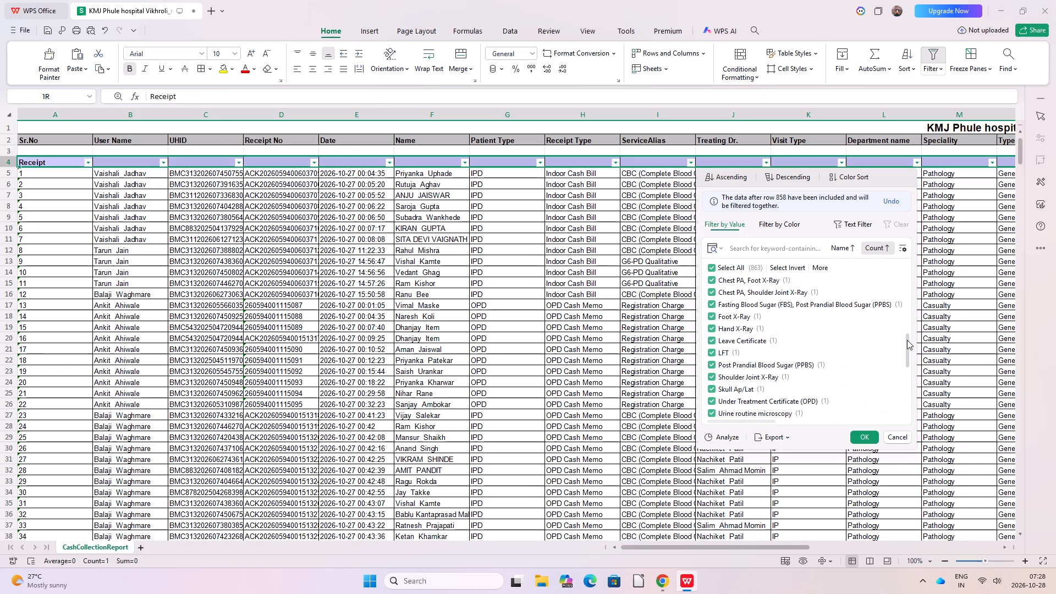
drag(907, 340, 909, 318)
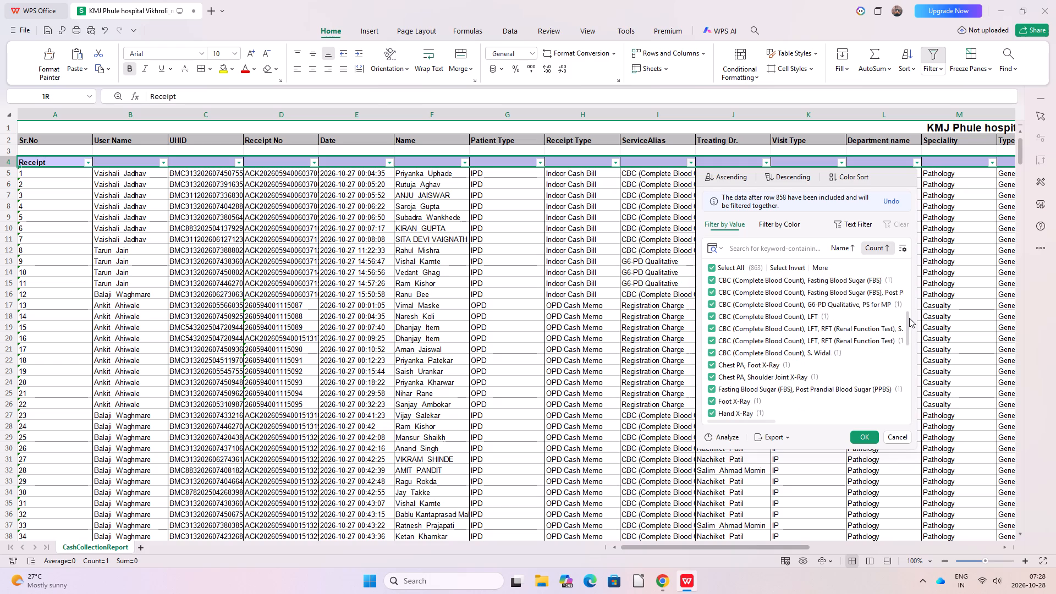
drag(909, 318, 909, 316)
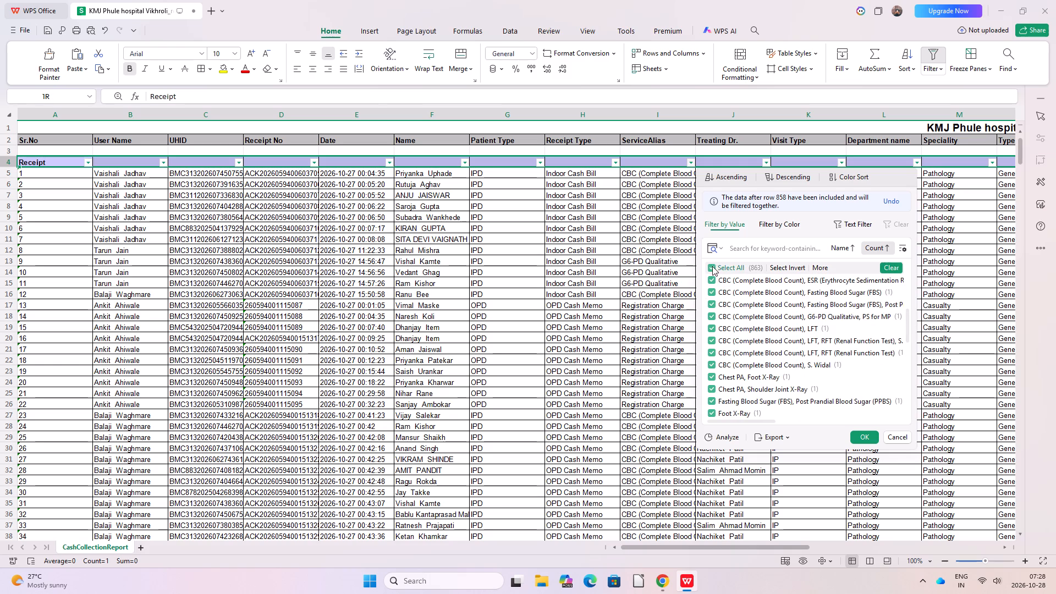
Clear all selected values in the ServiceAlias filter, search it for "dog", and leave the filter without applying it.
click(712, 266)
click(766, 248)
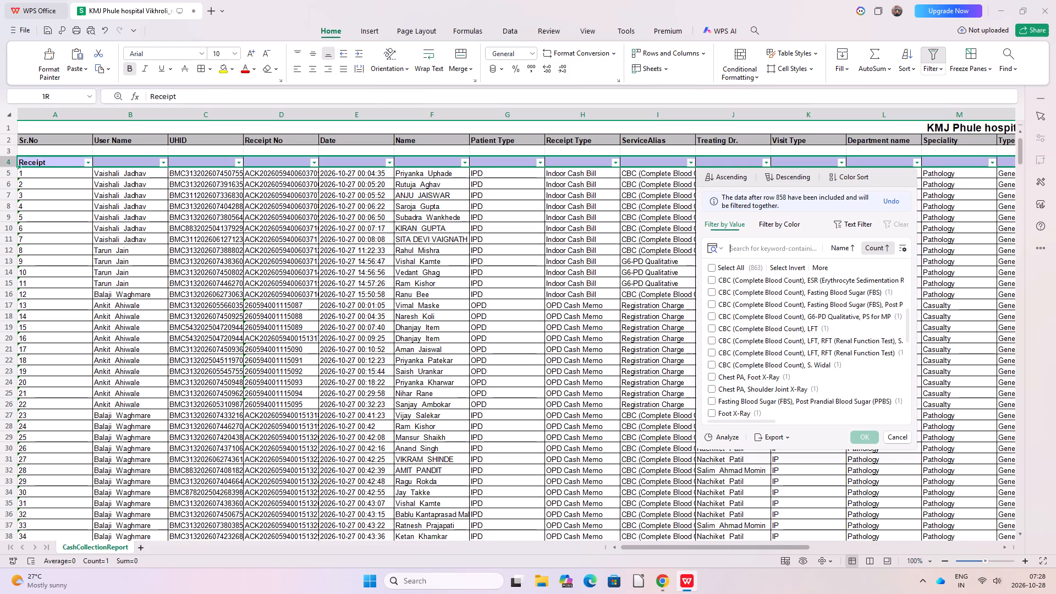
text(dog)
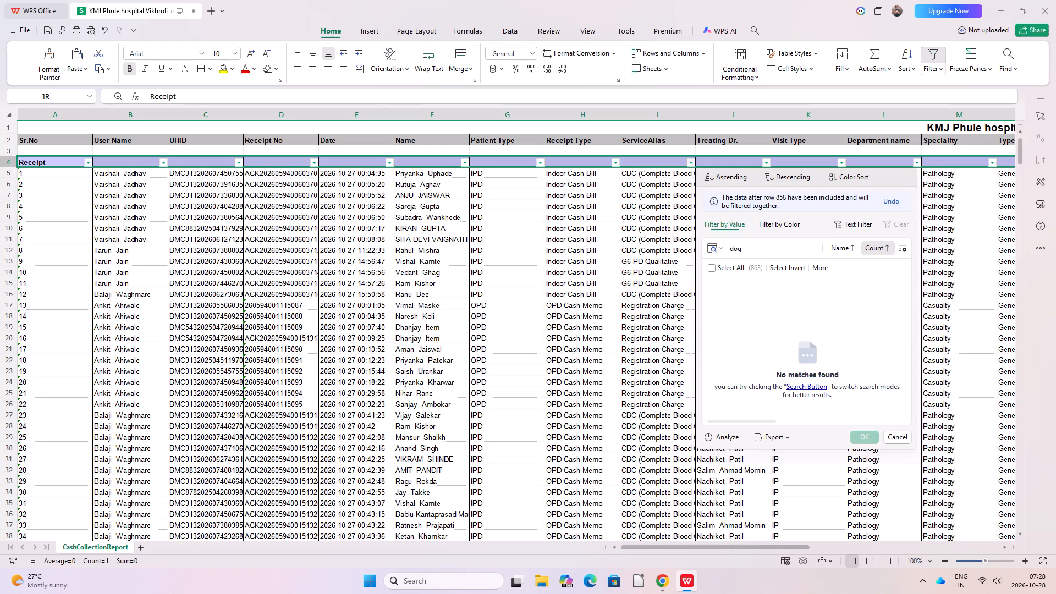
click(916, 162)
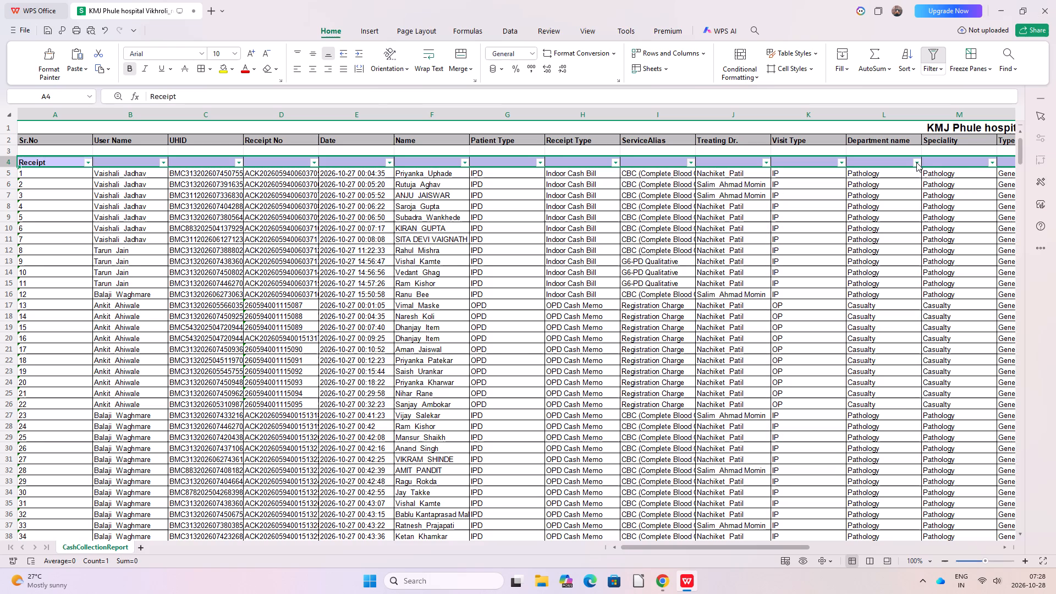
Filter the Speciality column to show only Immunization/Vaccination.
click(841, 162)
click(841, 162)
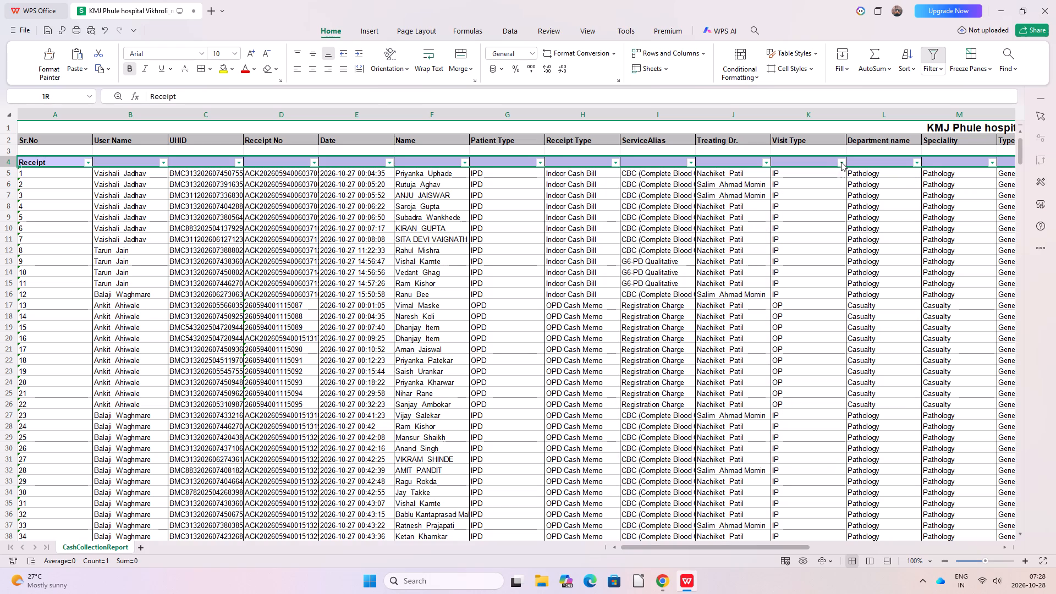
drag(771, 549, 778, 547)
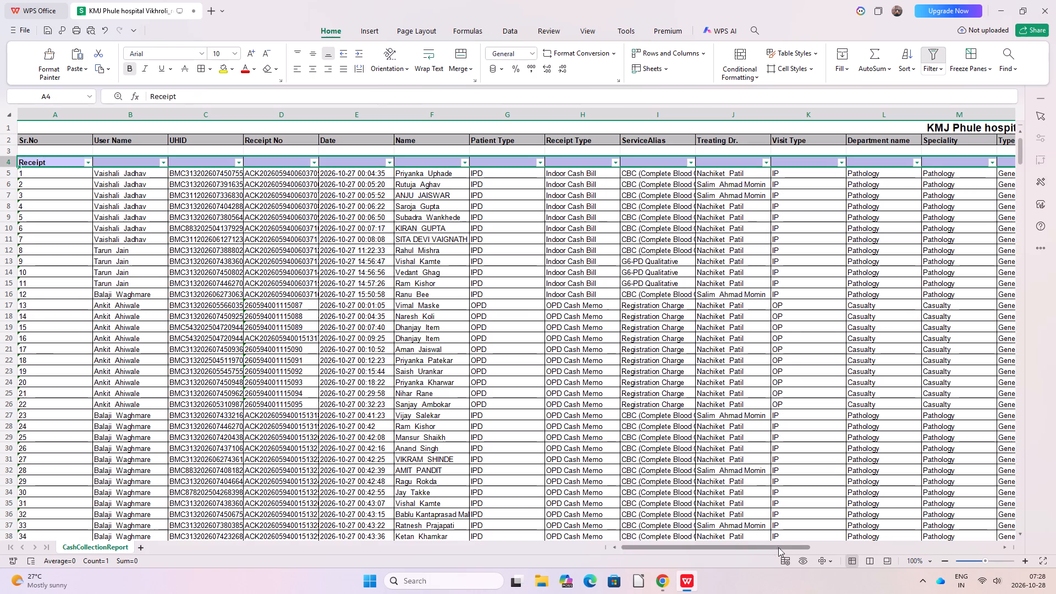
drag(778, 547, 824, 546)
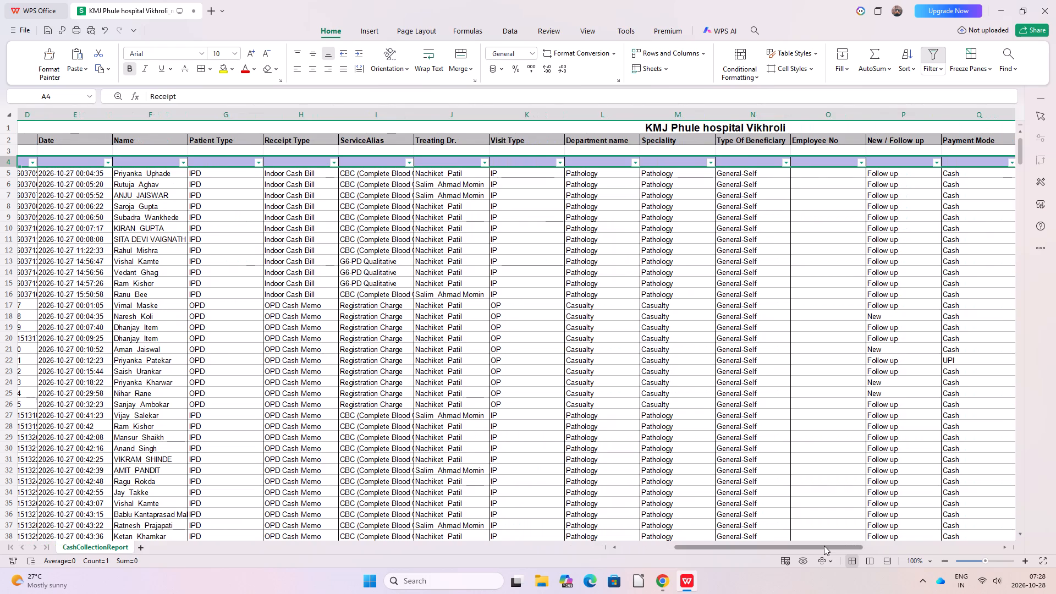
drag(824, 546, 840, 545)
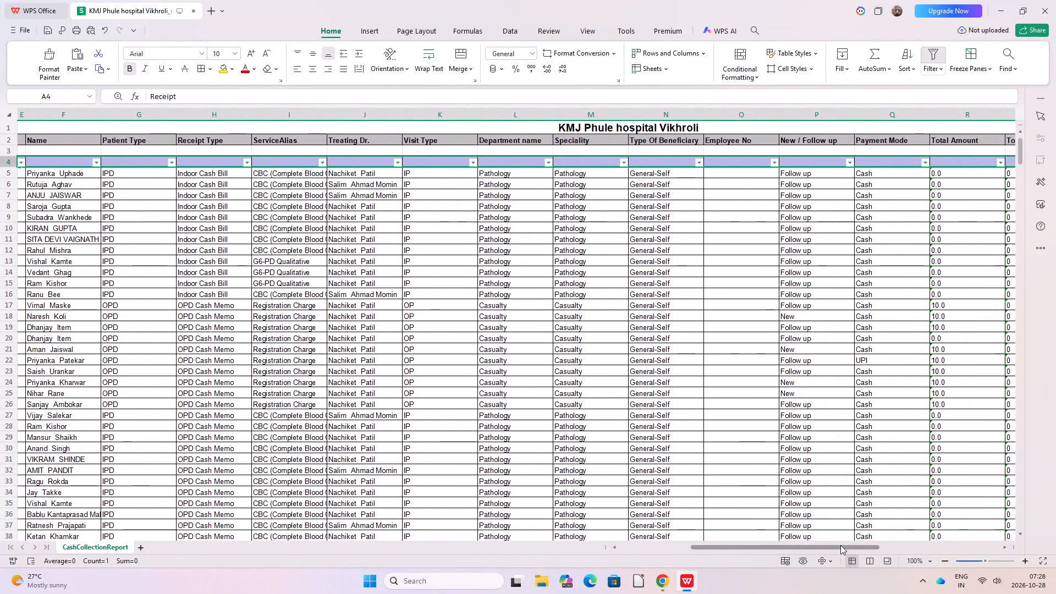
click(624, 162)
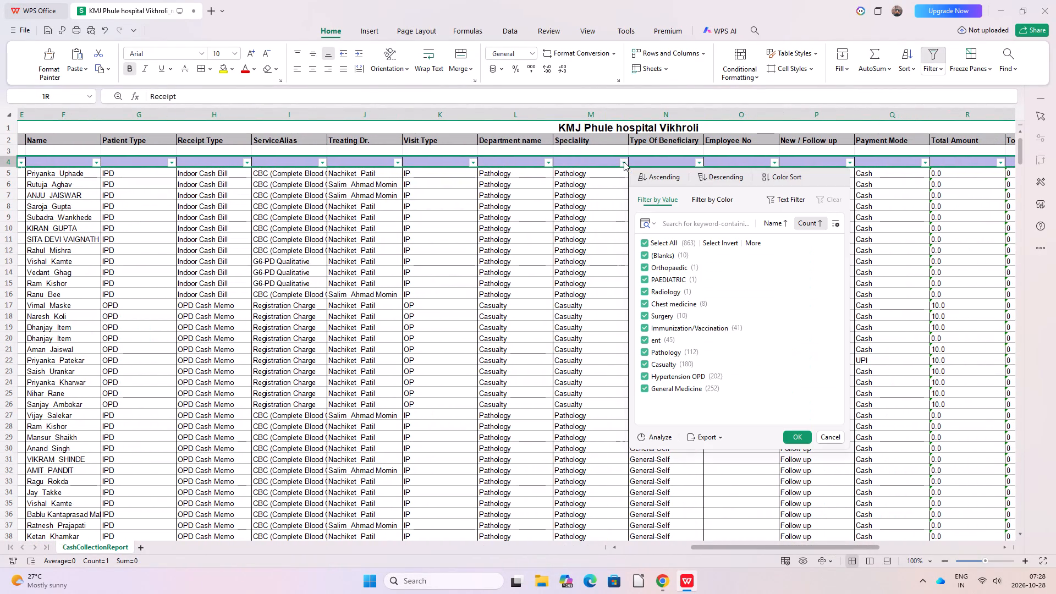
click(647, 242)
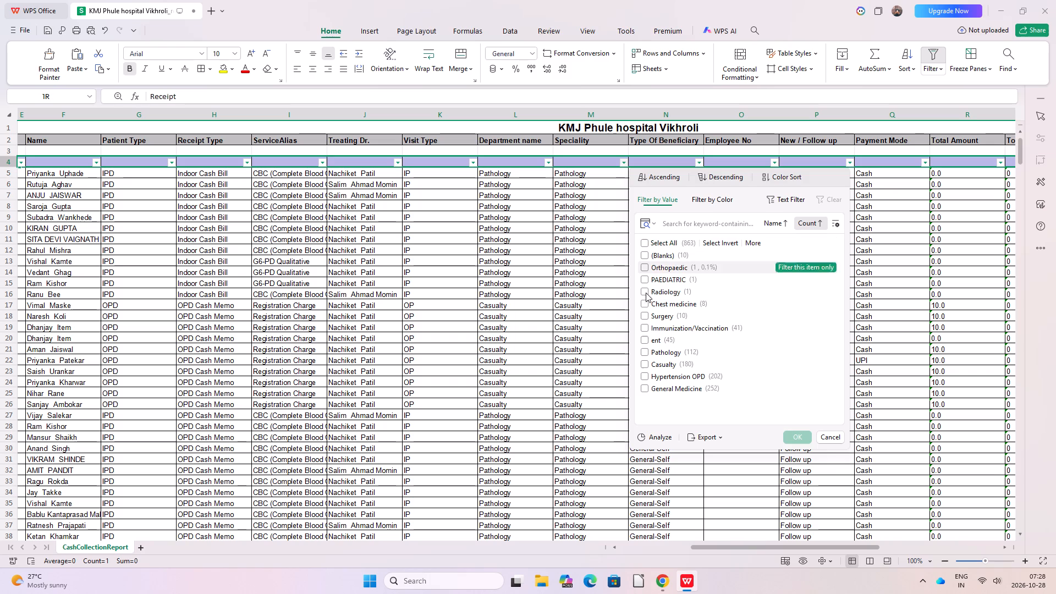
click(643, 329)
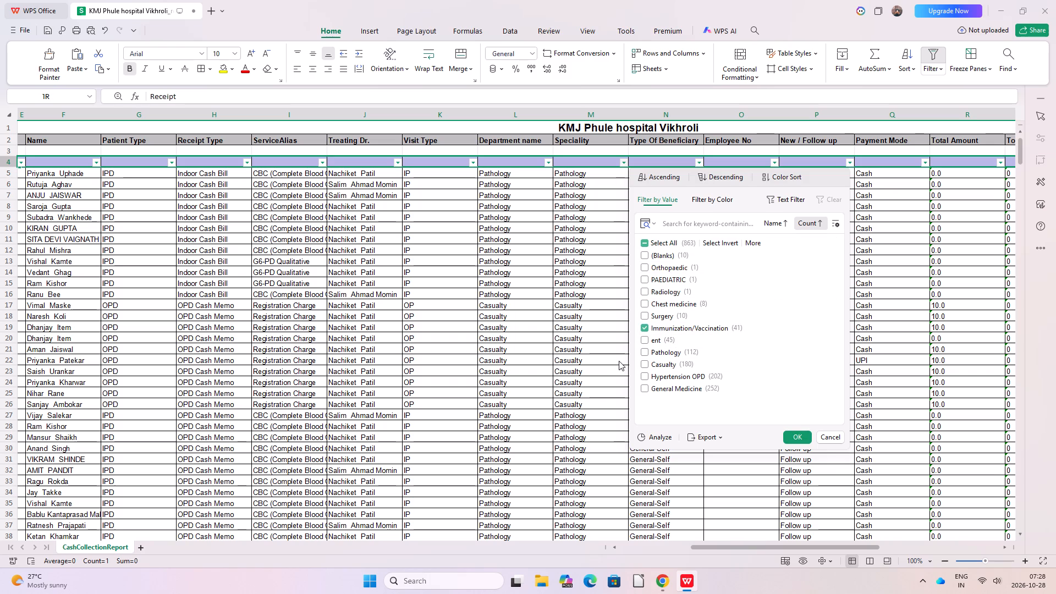
click(800, 437)
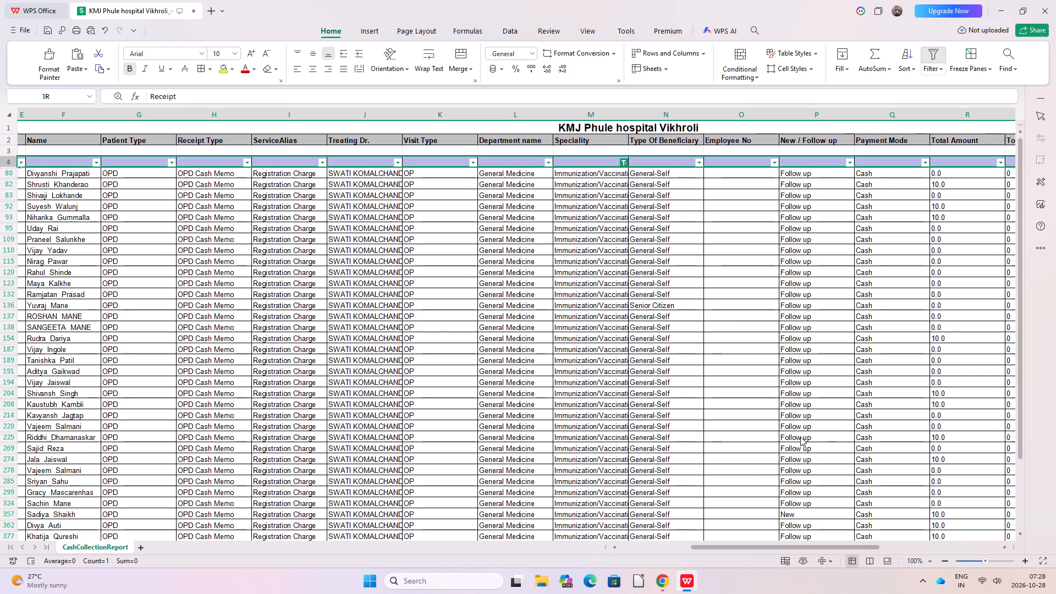
Look through the filtered Immunization/Vaccination rows down to the last record.
drag(1020, 394, 1020, 431)
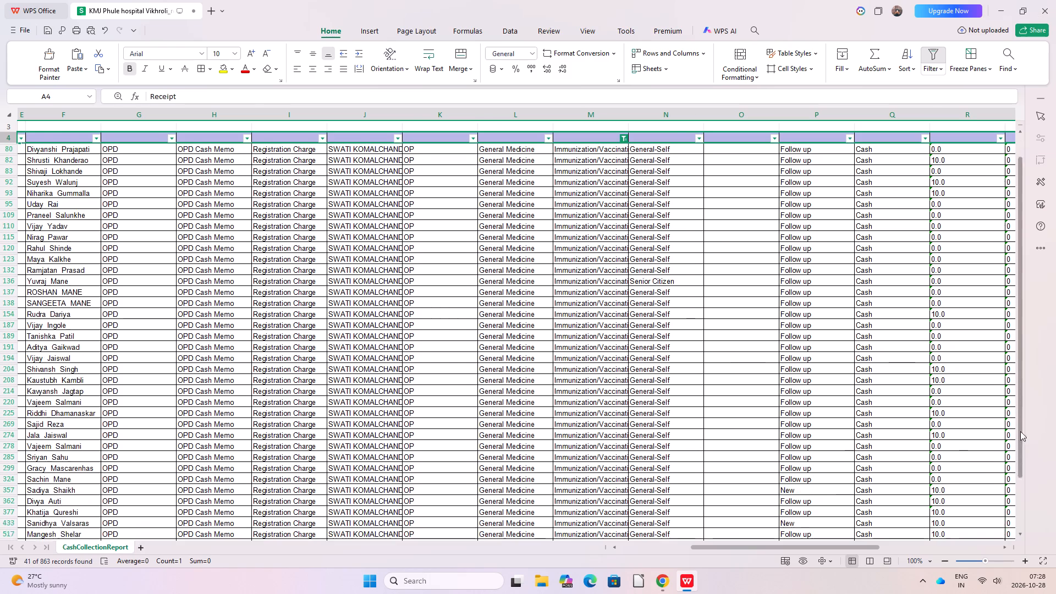
drag(1020, 431, 1025, 380)
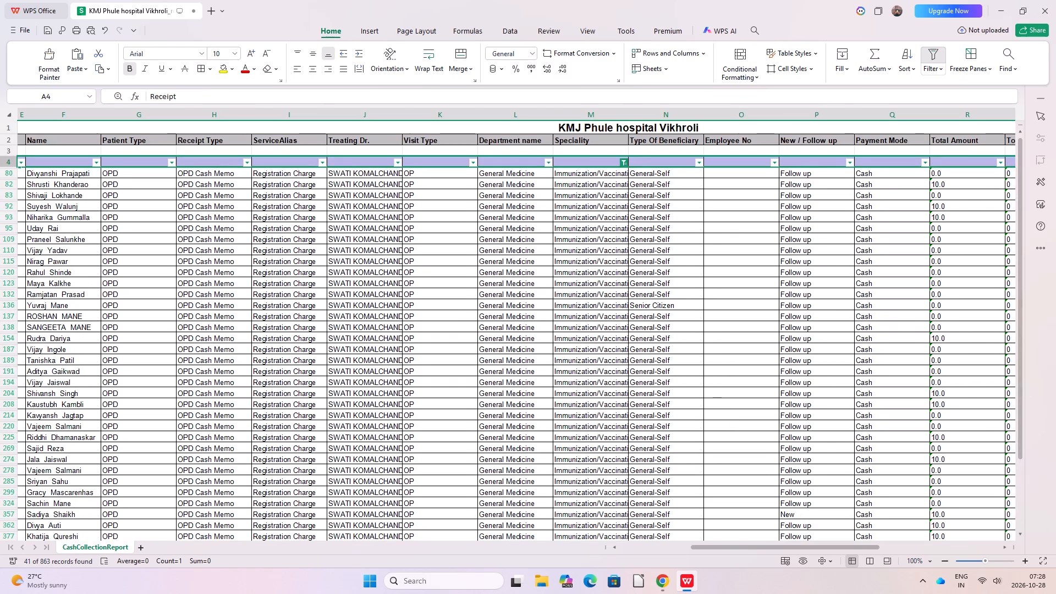
scroll(551, 394, down, 6)
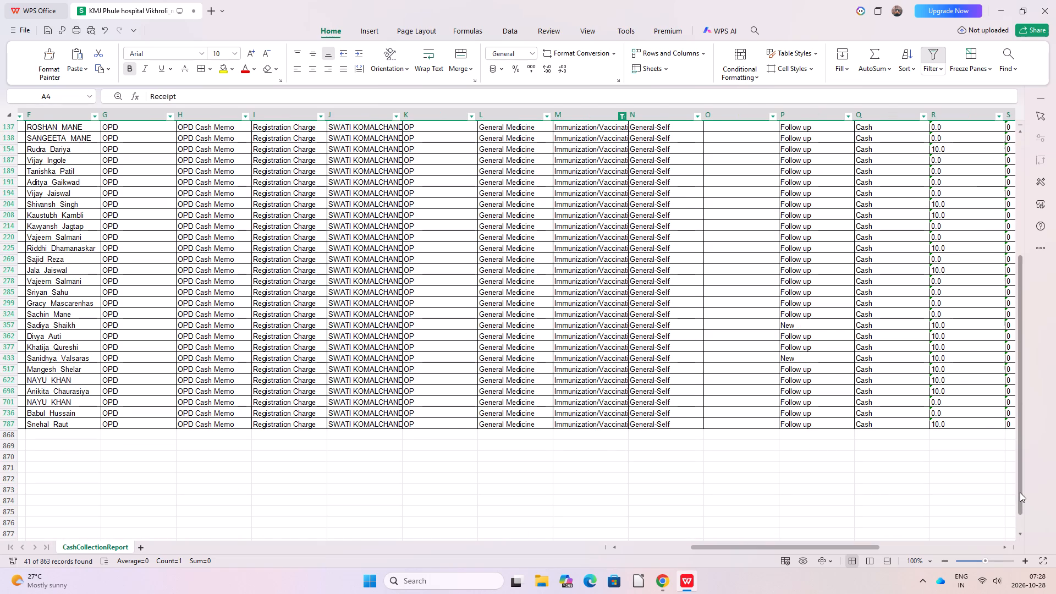
Review the filtered Immunization/Vaccination rows again, from the header row down to the last record and back.
drag(1018, 492, 1018, 383)
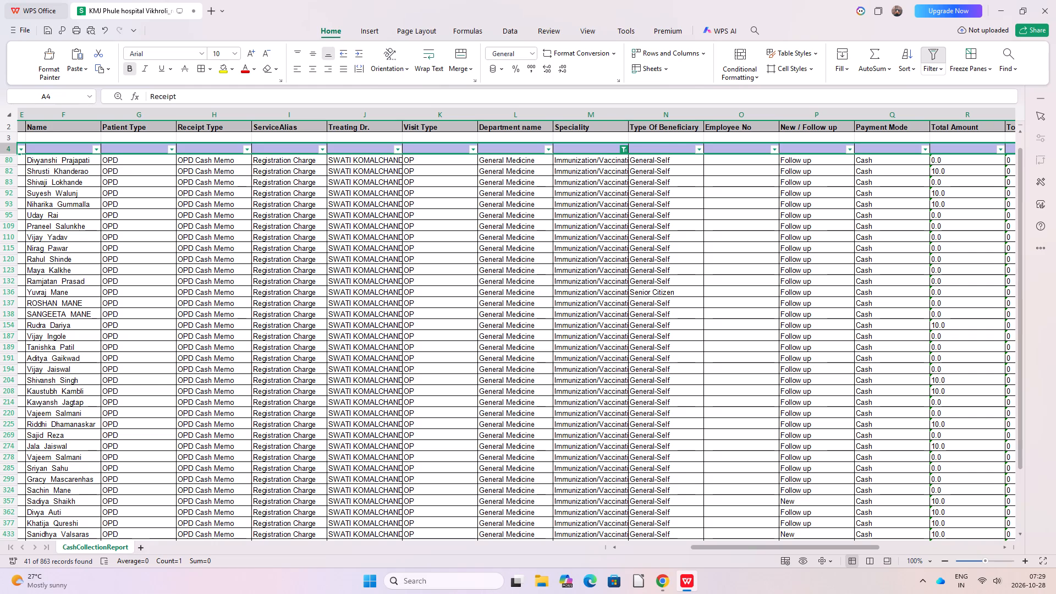
scroll(979, 485, down, 3)
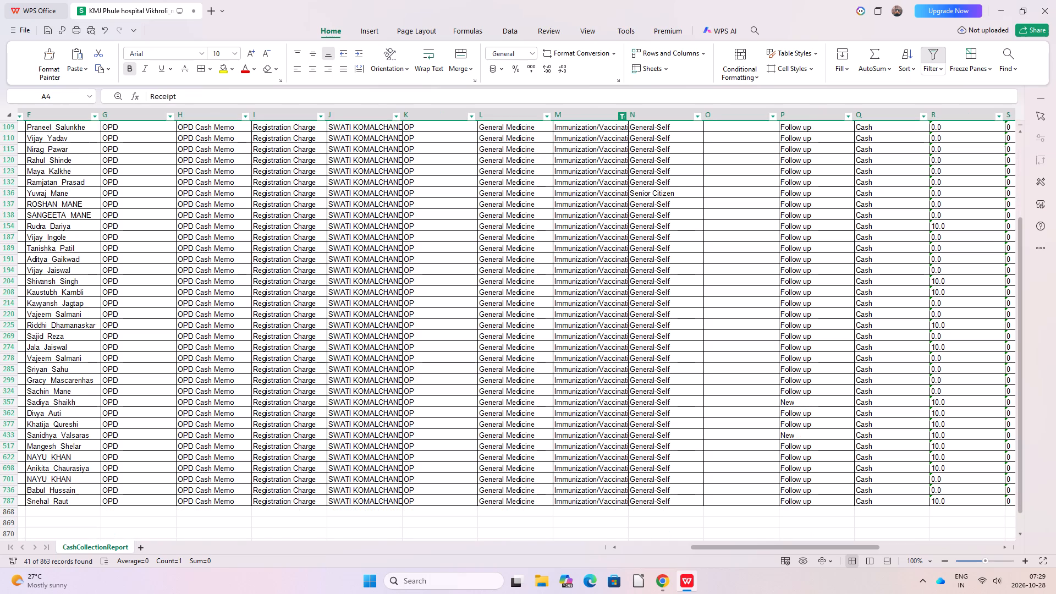
scroll(979, 486, up, 5)
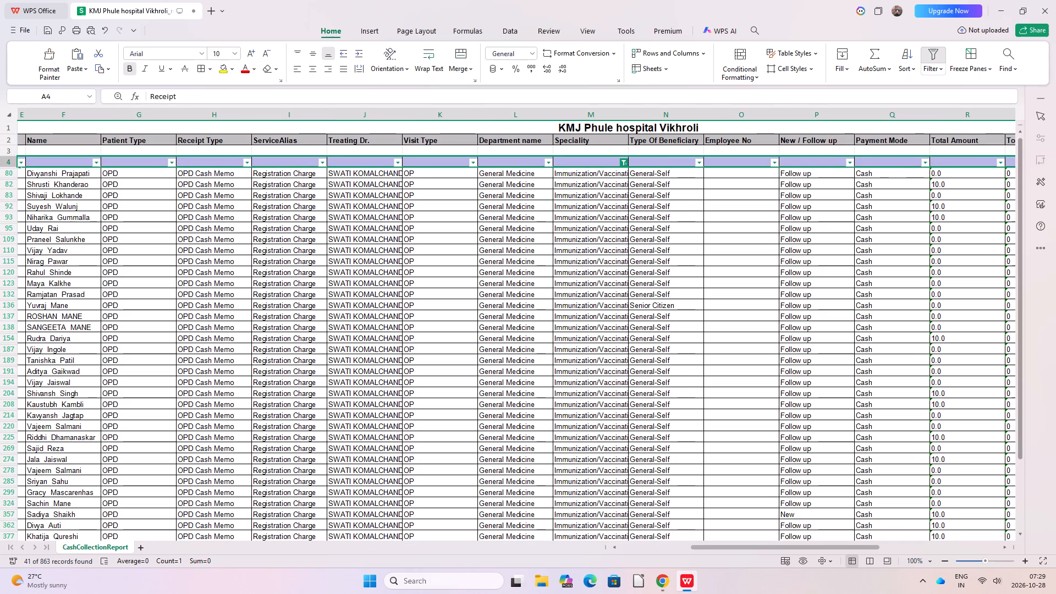
drag(1021, 296, 1031, 417)
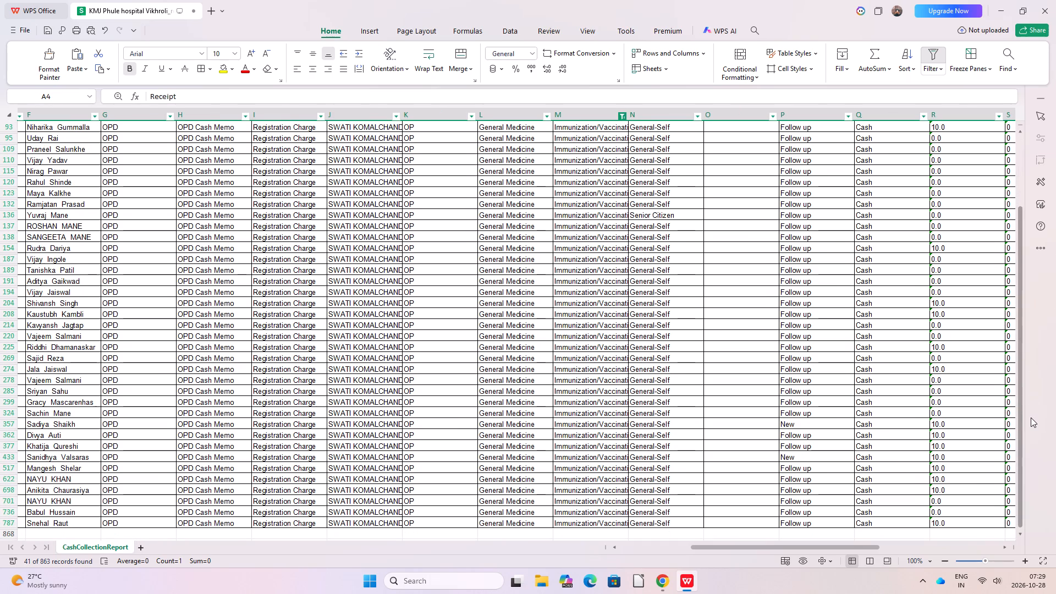
drag(1031, 417, 1042, 353)
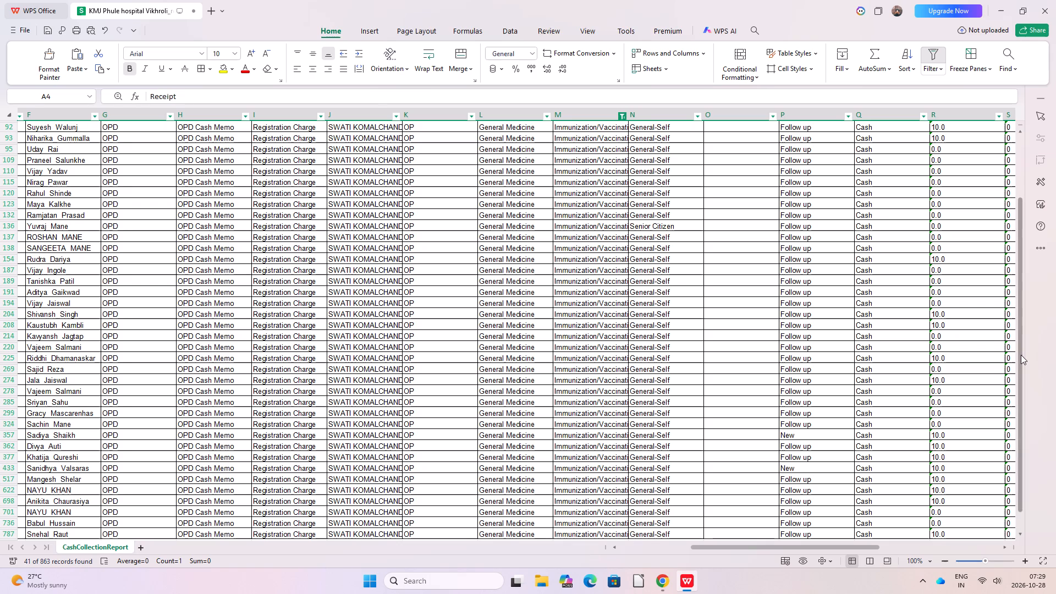
drag(1021, 355, 1018, 292)
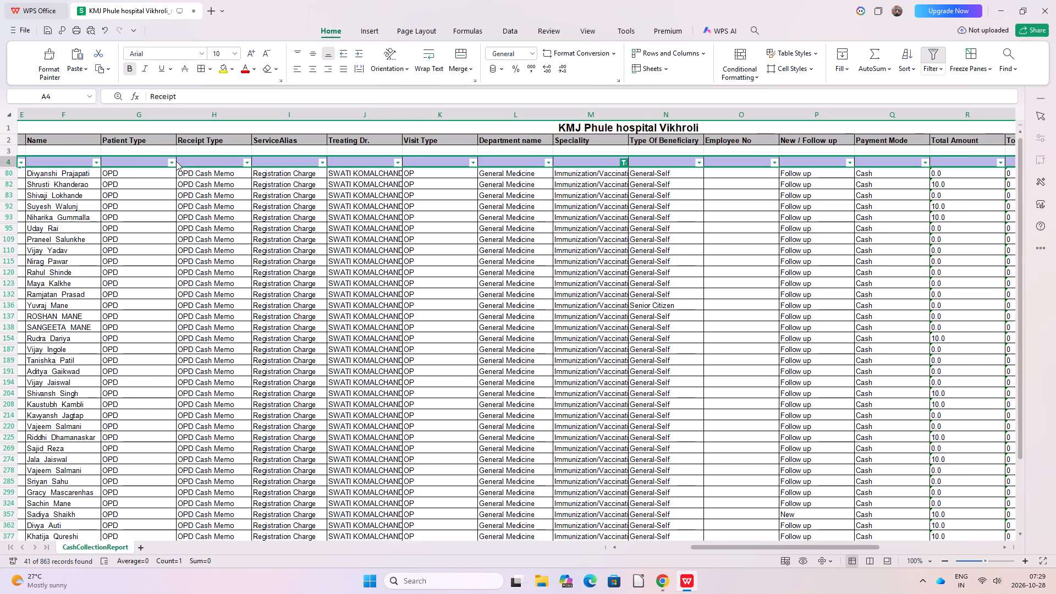
Check the values offered in the Patient Type, ServiceAlias, Speciality and New / Follow up column filters.
click(170, 161)
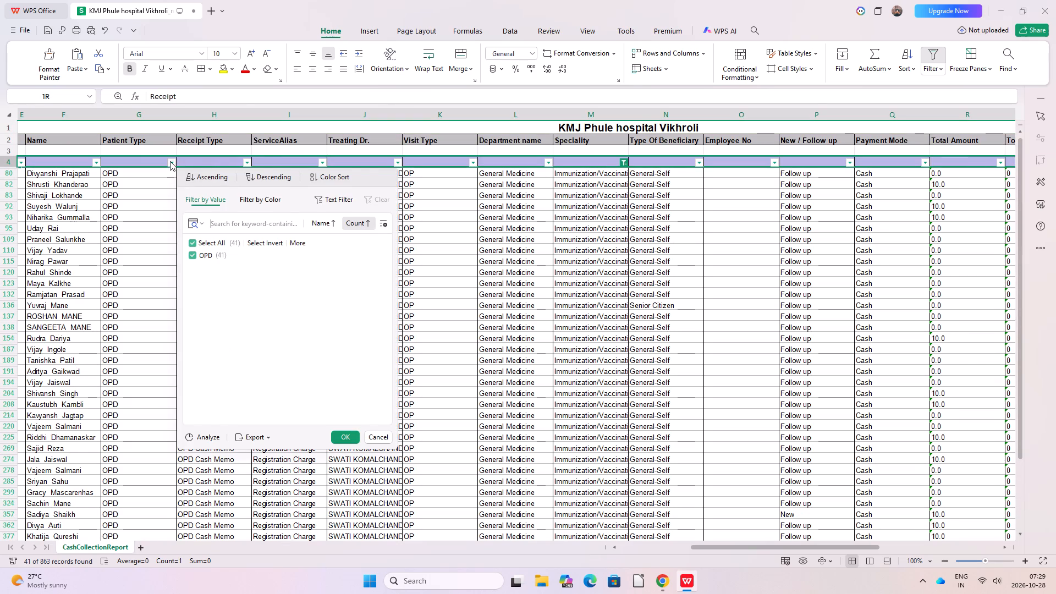
click(170, 161)
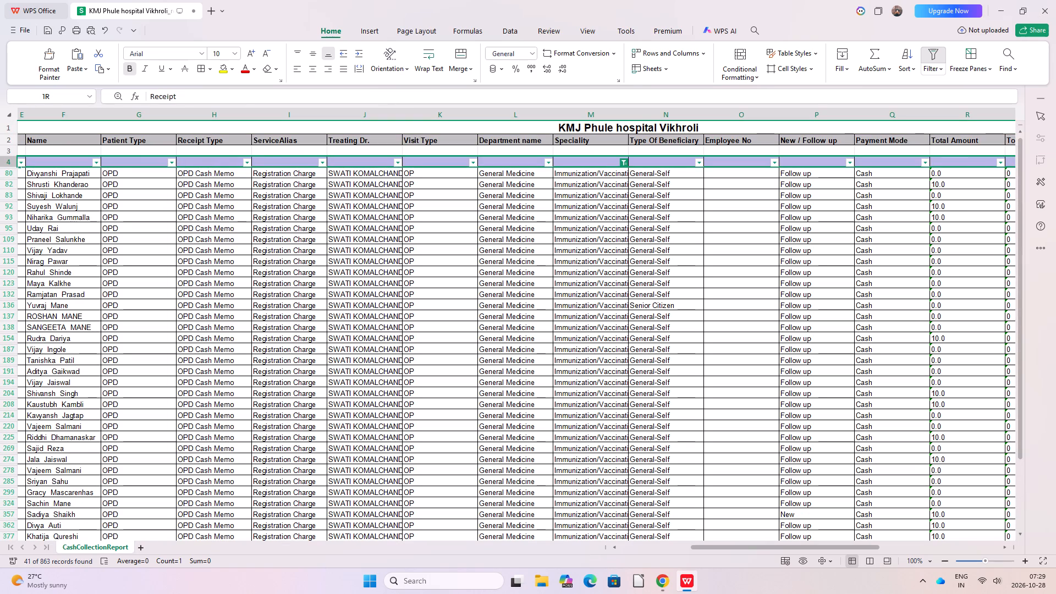
click(323, 162)
click(323, 162)
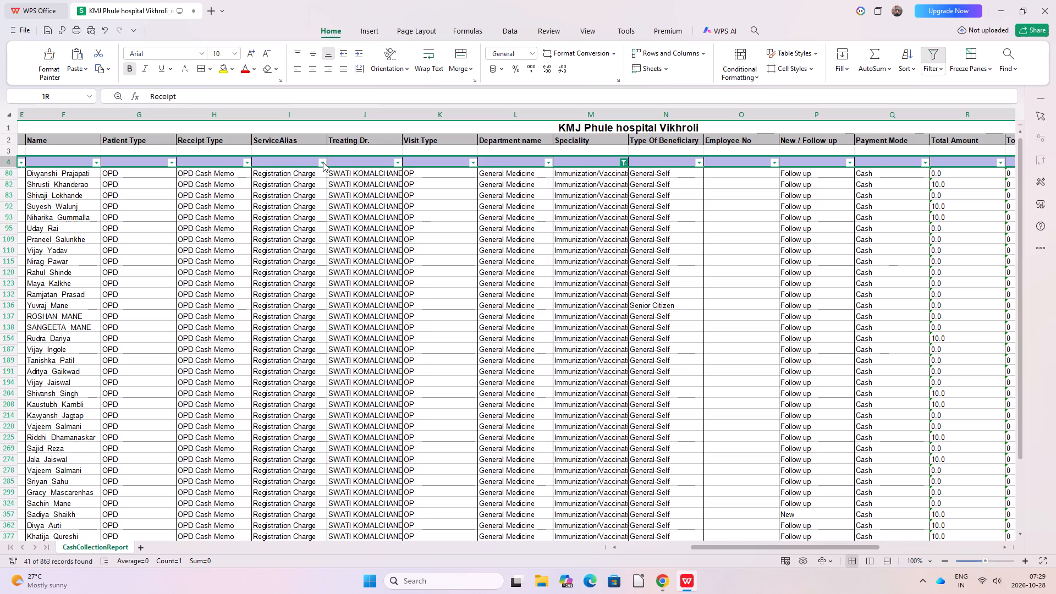
click(1020, 269)
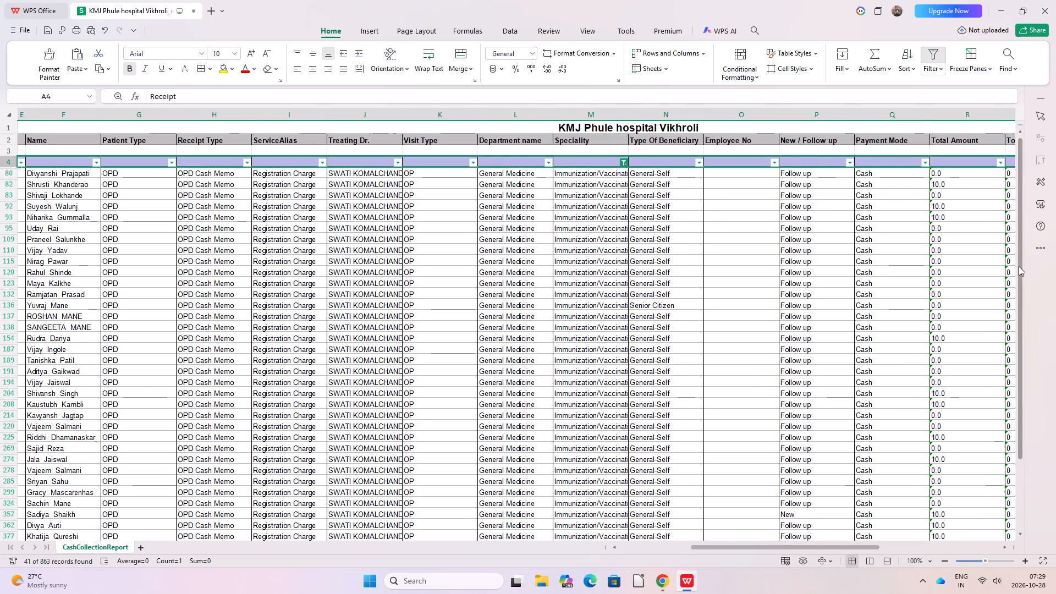
click(623, 163)
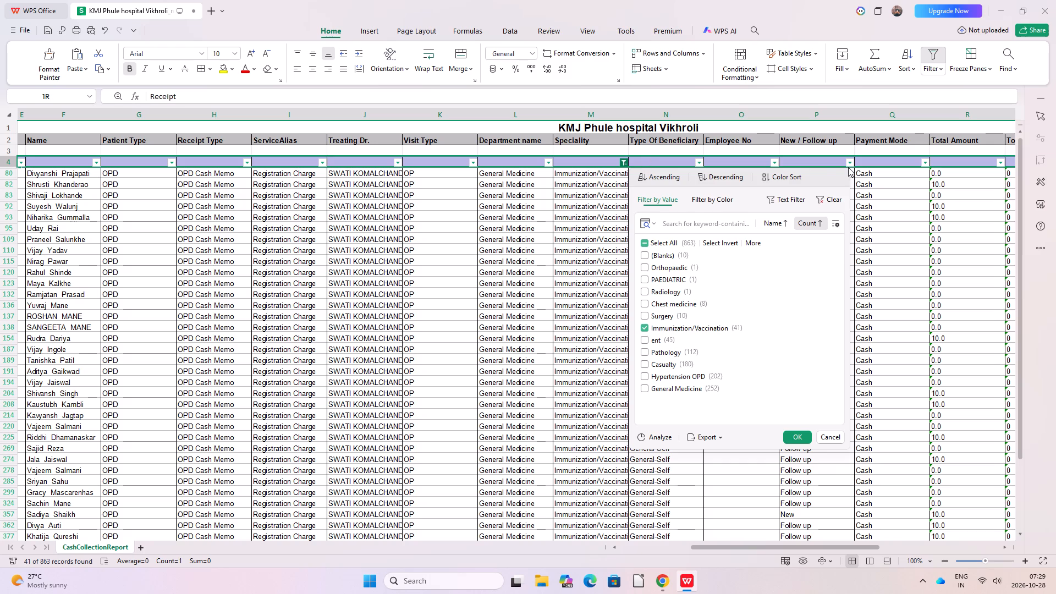
click(835, 150)
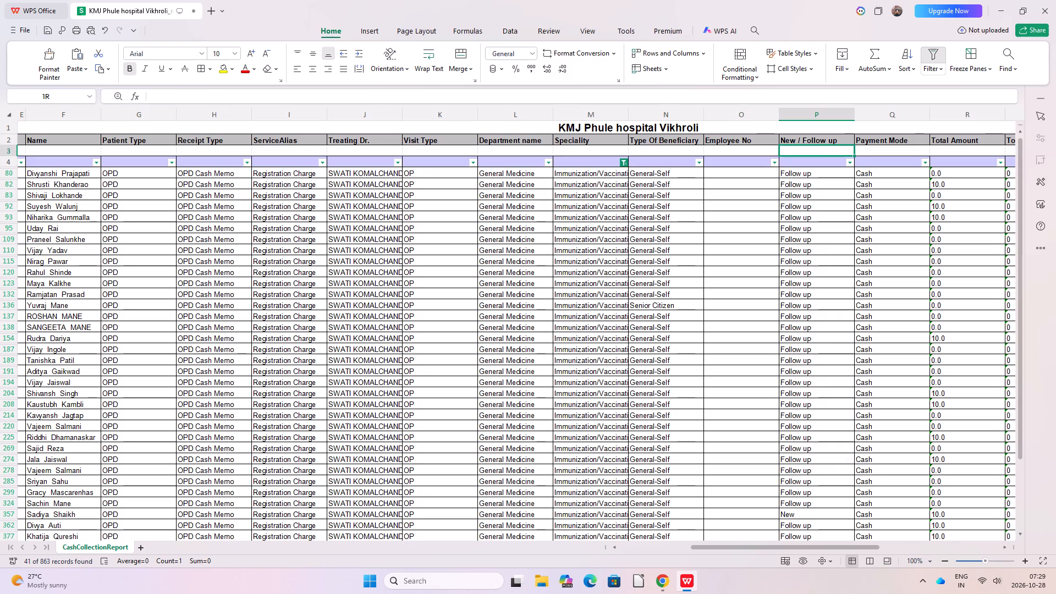
click(850, 164)
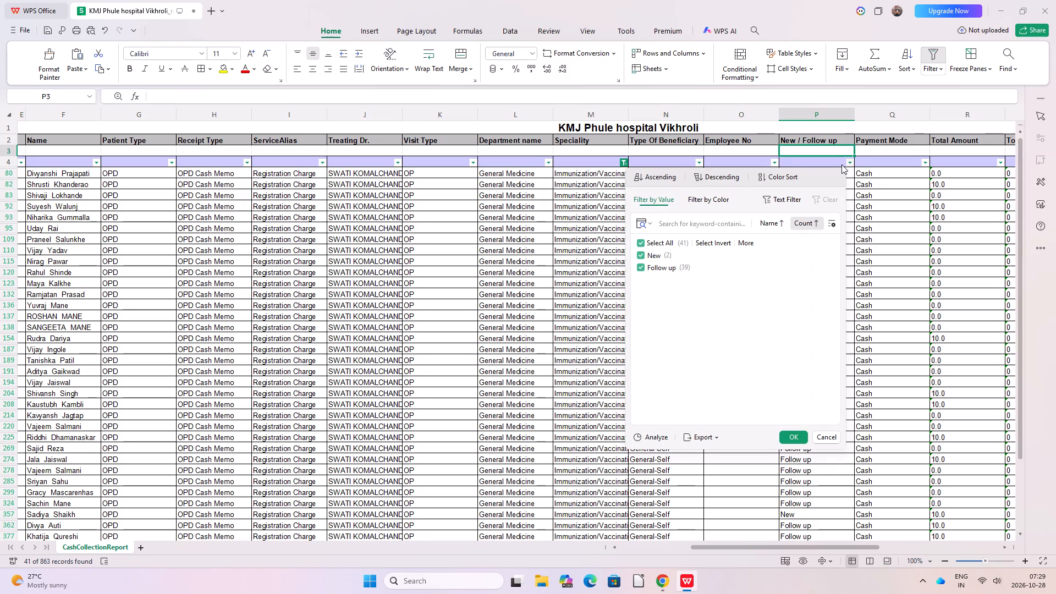
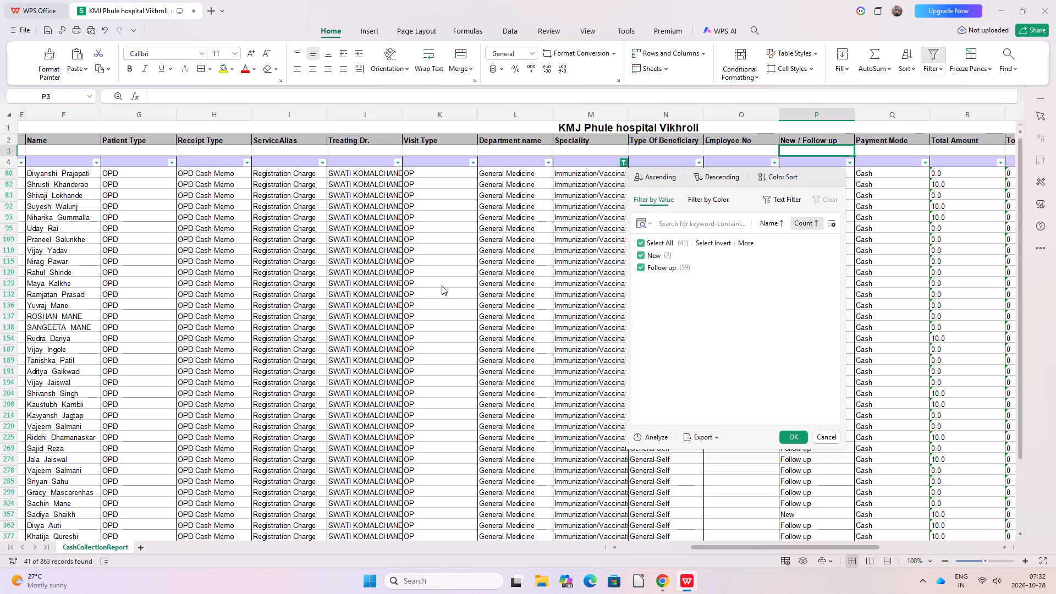
Check the values offered in the Department name column filter and again in the New / Follow up column filter.
click(547, 163)
click(547, 163)
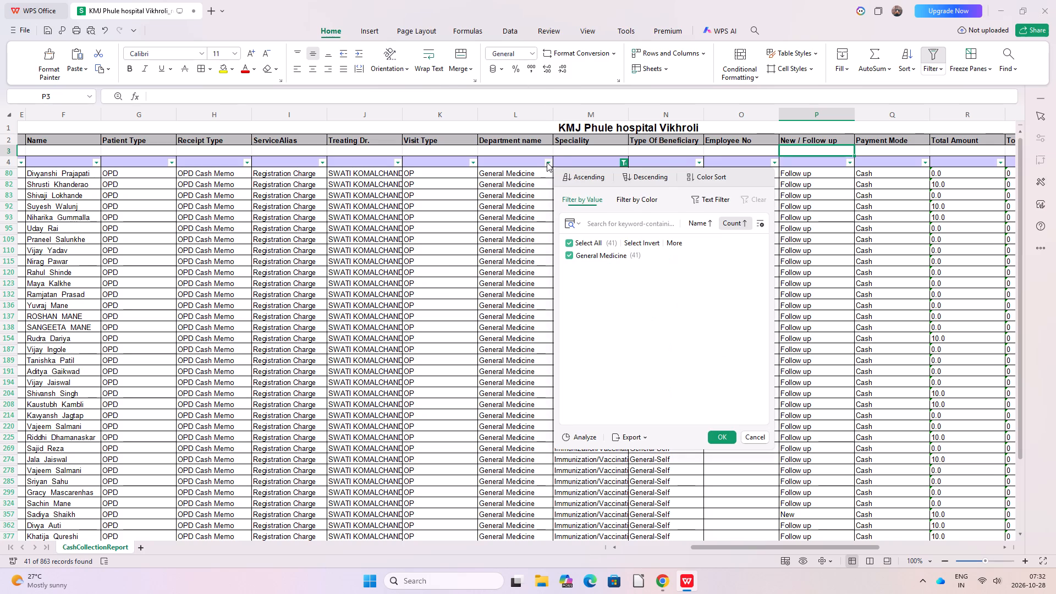
click(547, 162)
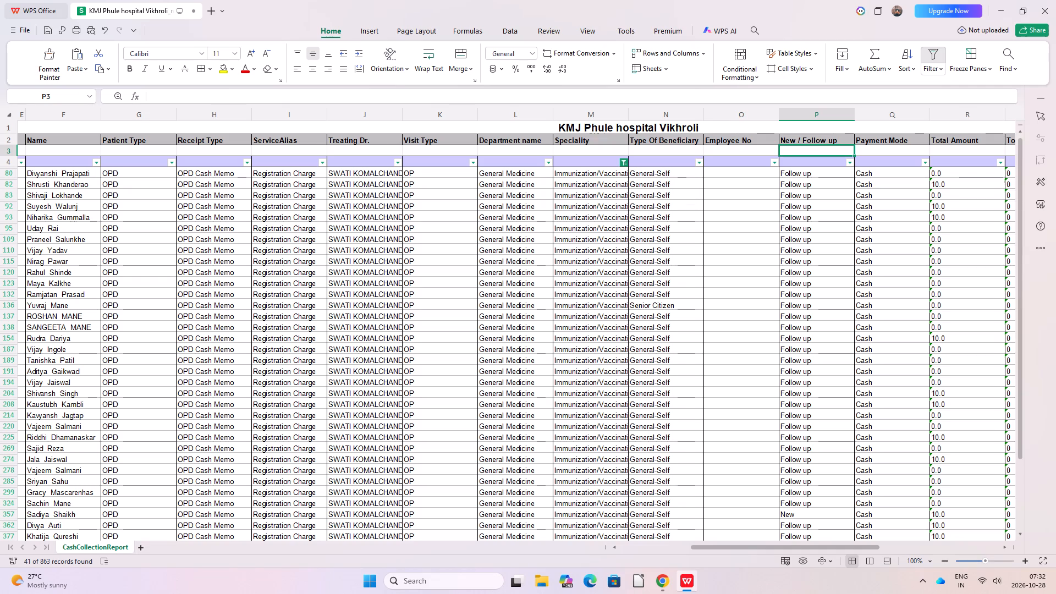
click(850, 162)
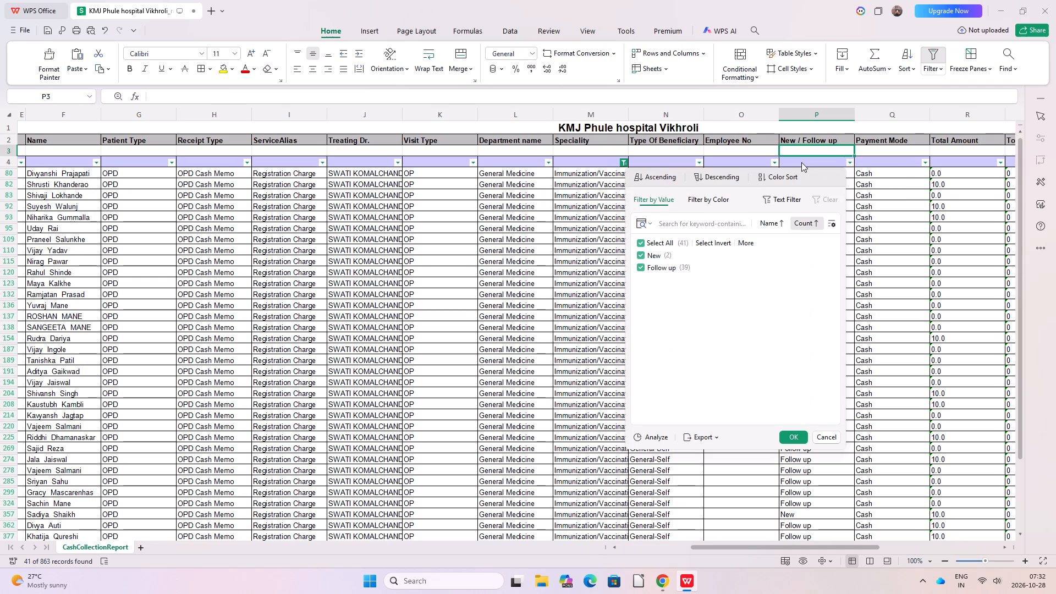
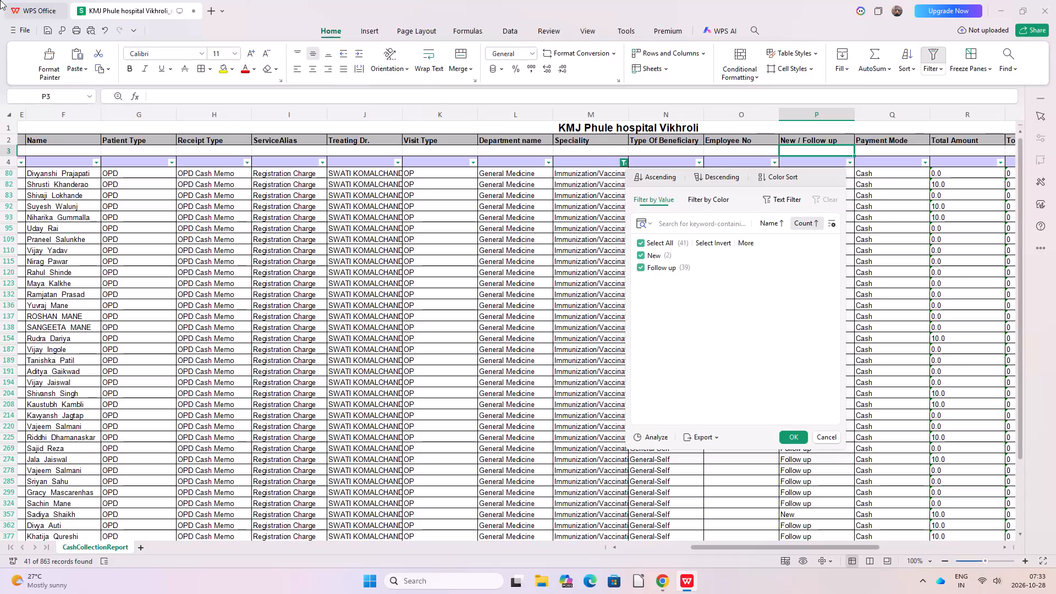
Close the 27-Oct-2026 revenue report workbook without saving its changes.
click(1045, 8)
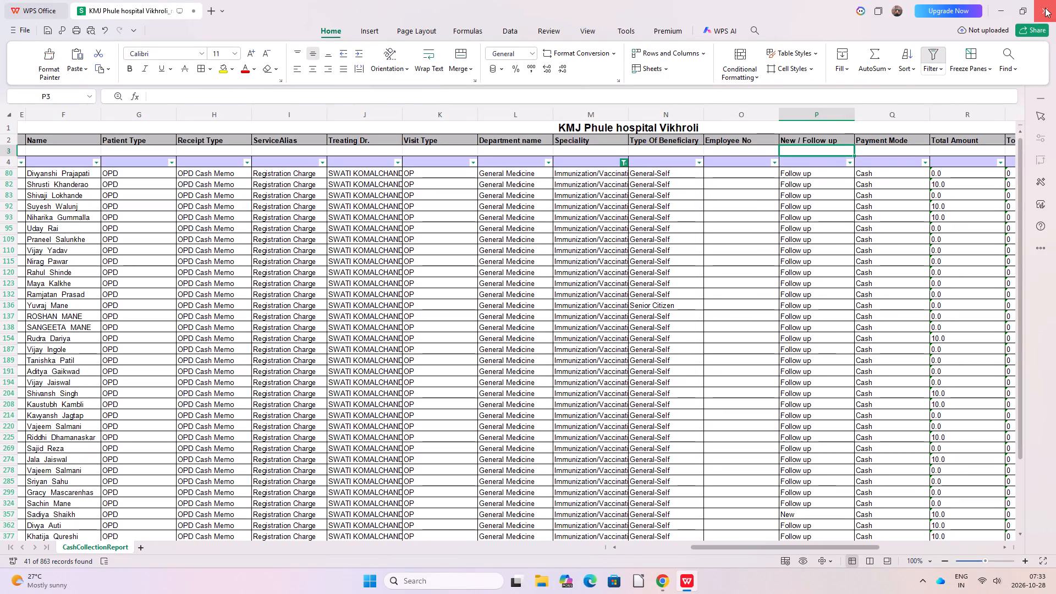
click(1045, 8)
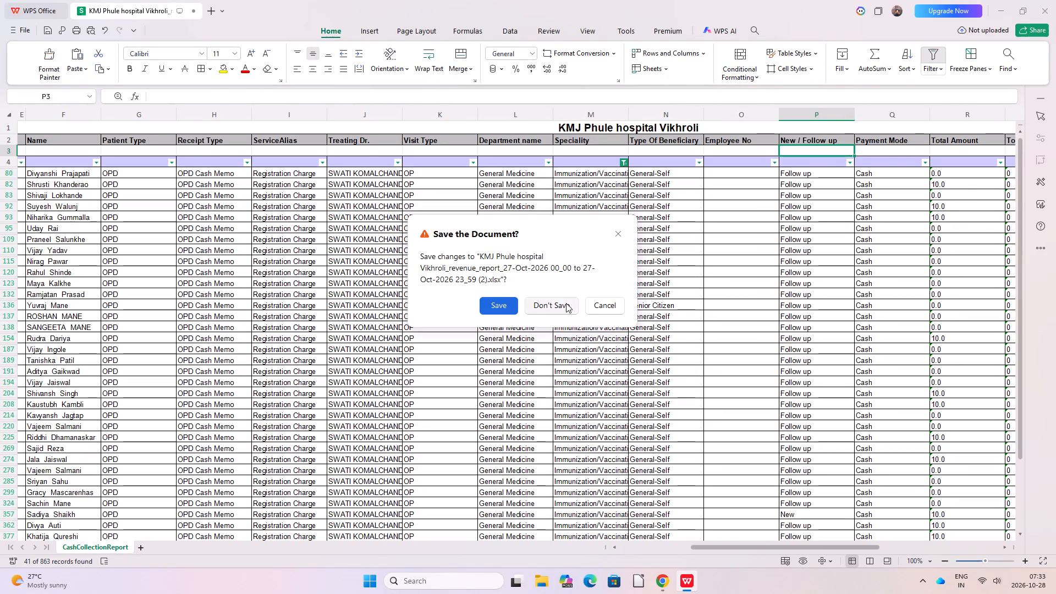
click(566, 303)
In the BMC Health Portal in the browser, set the Revenue Report's From Date and To Date to 26/10/2026.
click(597, 141)
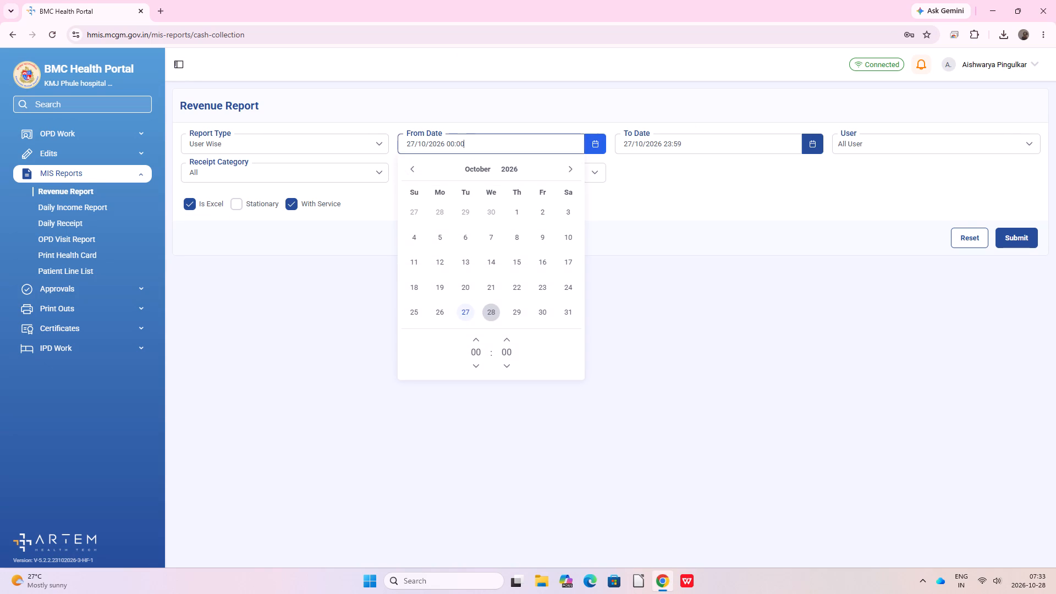
click(443, 314)
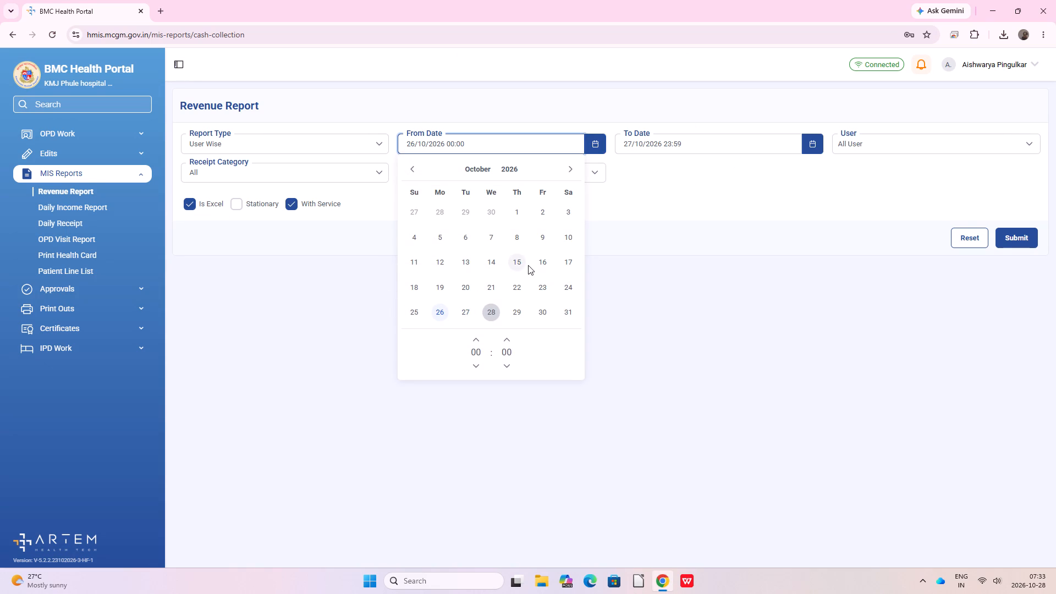
click(813, 142)
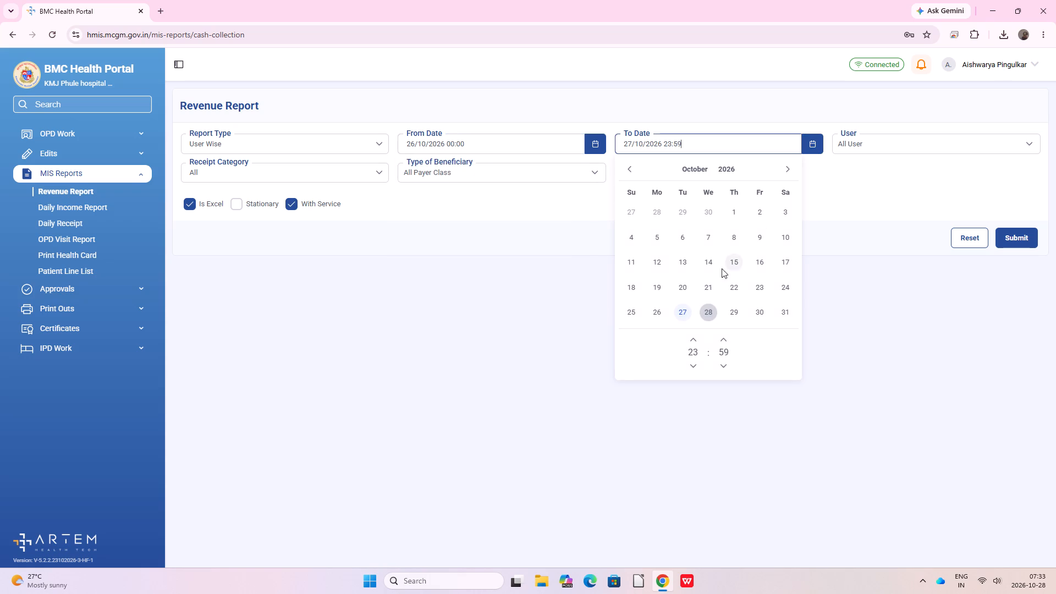
click(661, 315)
click(524, 273)
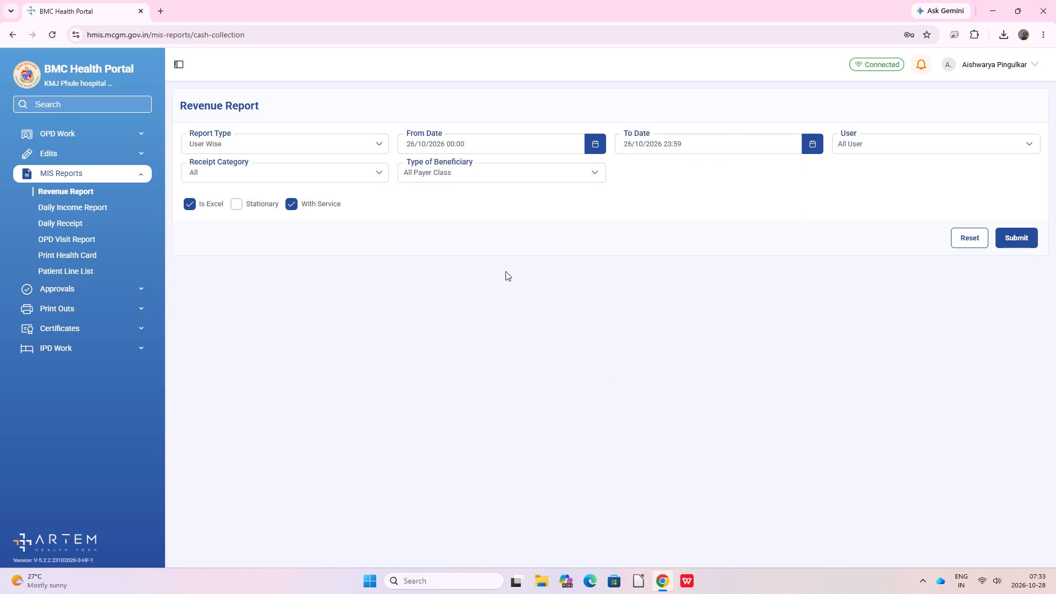
Submit the User Wise revenue report request and open the downloaded 26-Oct-2026 Excel file.
click(1028, 238)
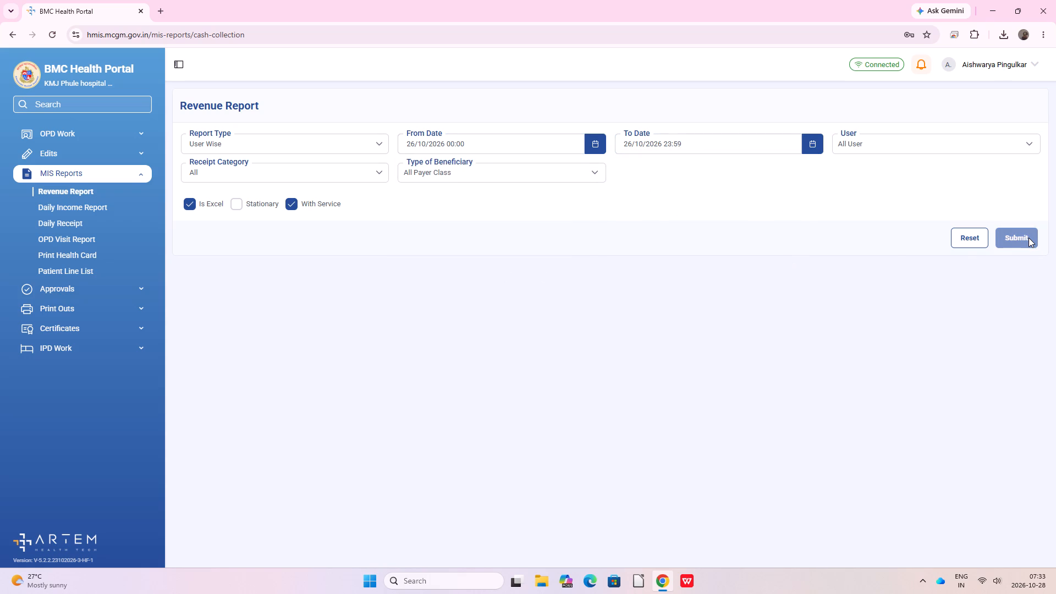
click(382, 145)
click(382, 145)
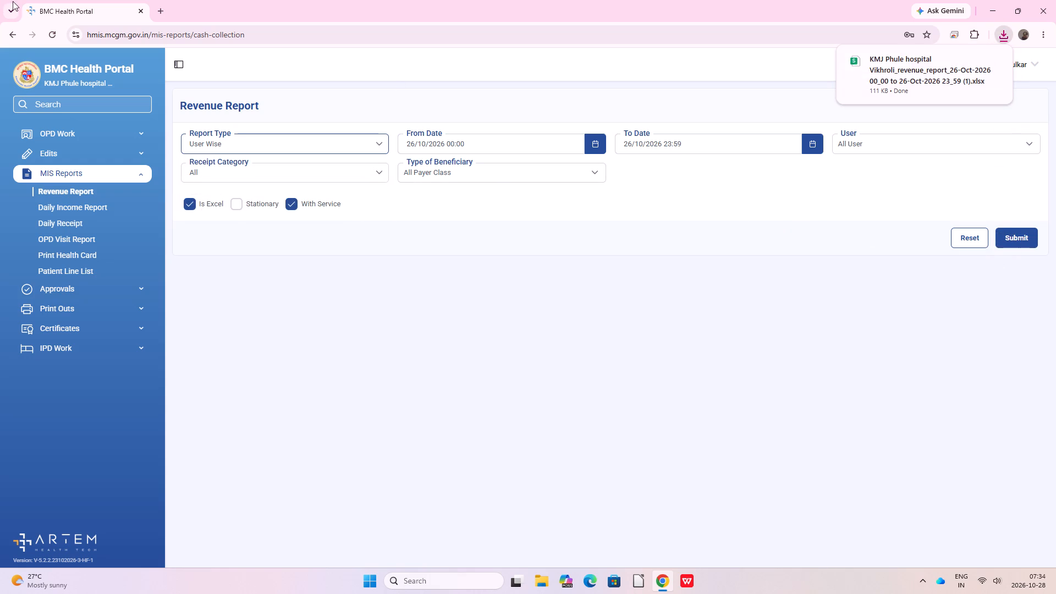
click(917, 75)
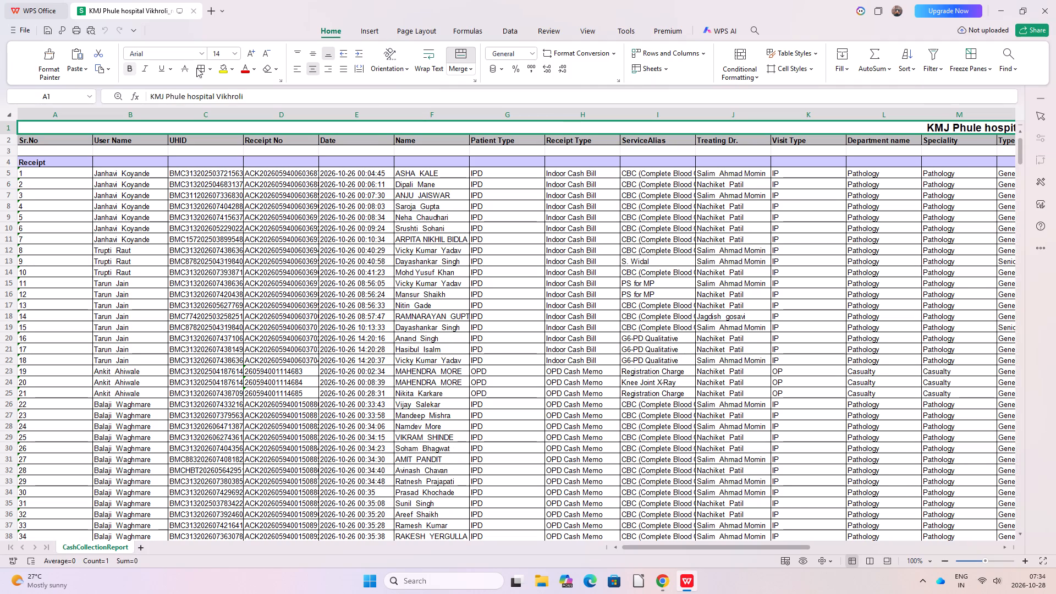
Add column filters to row 4, the Receipt row beneath the report's headings.
click(5, 161)
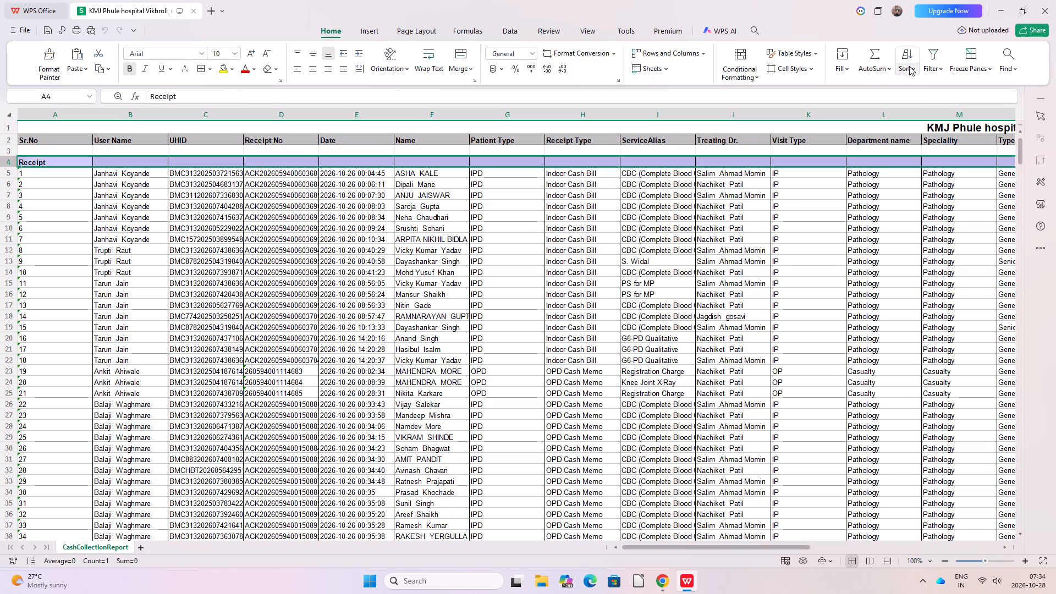
click(936, 53)
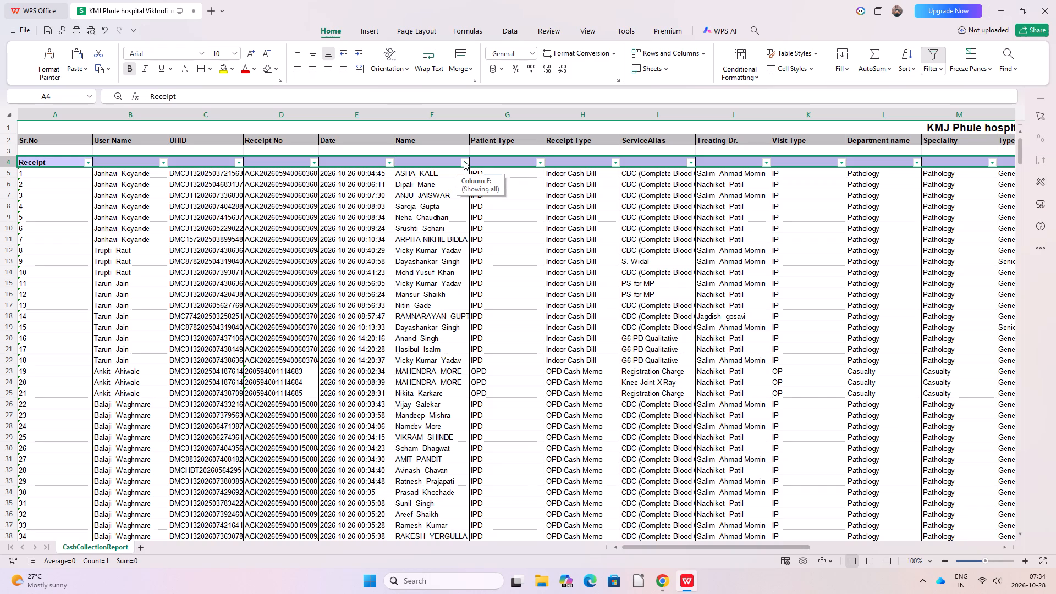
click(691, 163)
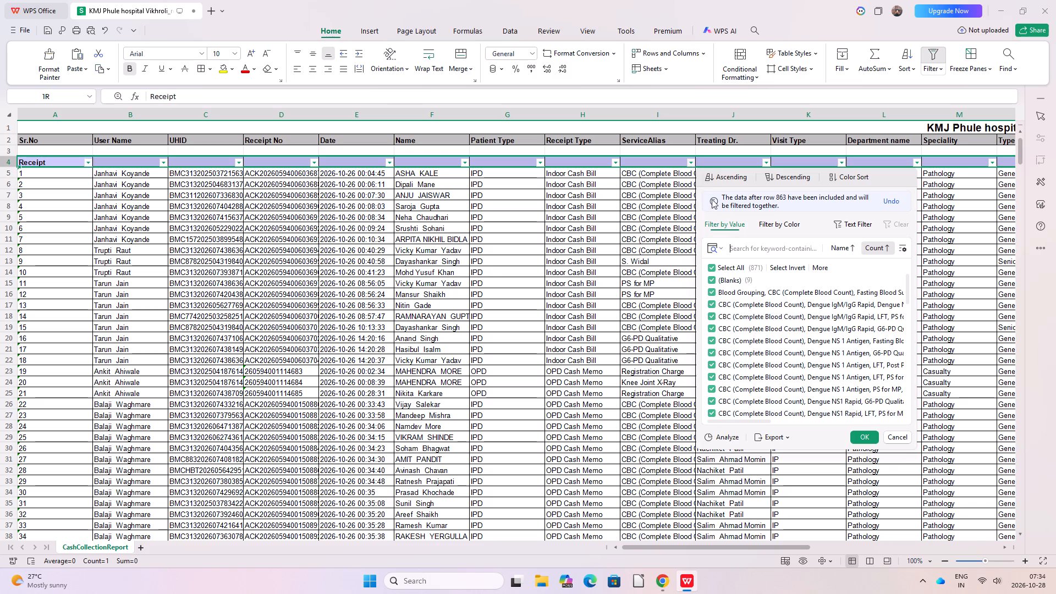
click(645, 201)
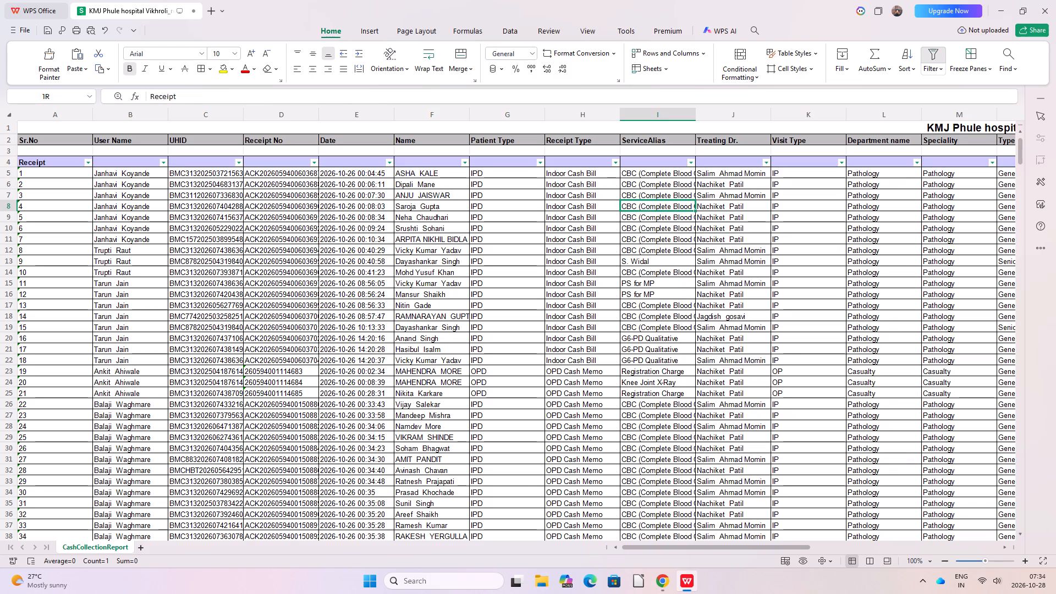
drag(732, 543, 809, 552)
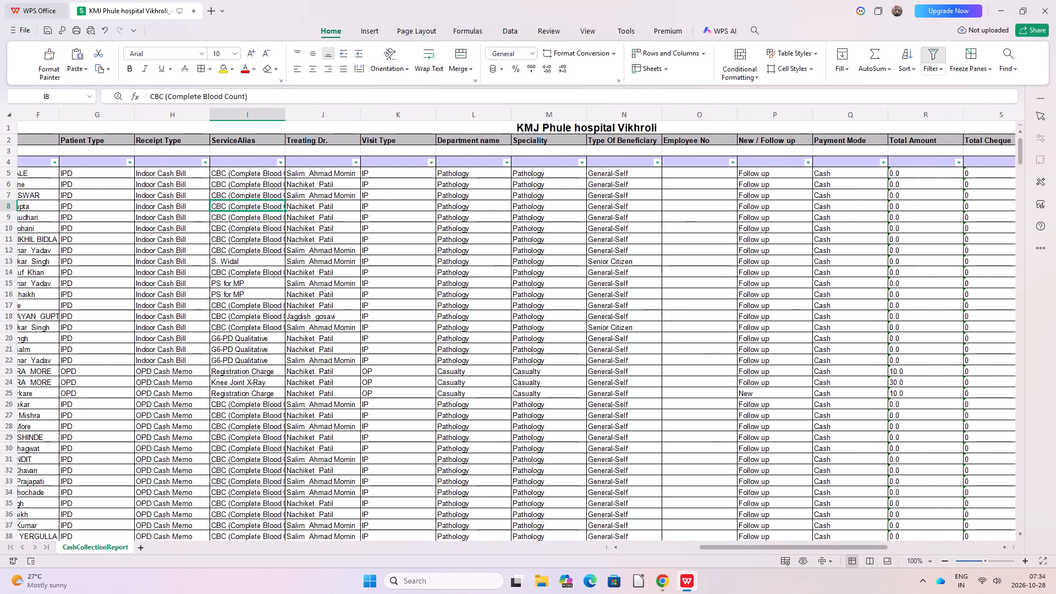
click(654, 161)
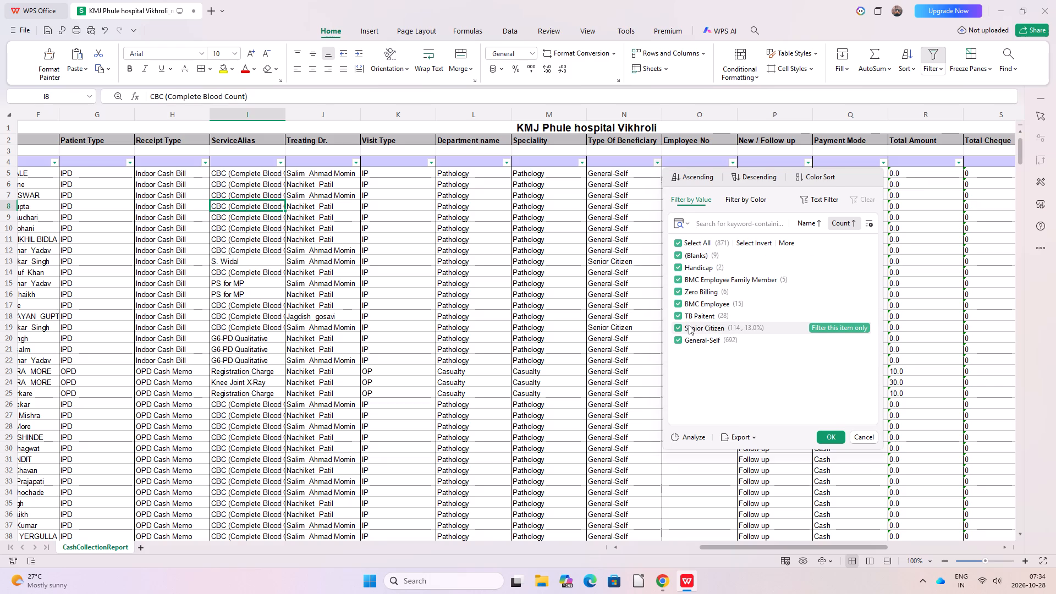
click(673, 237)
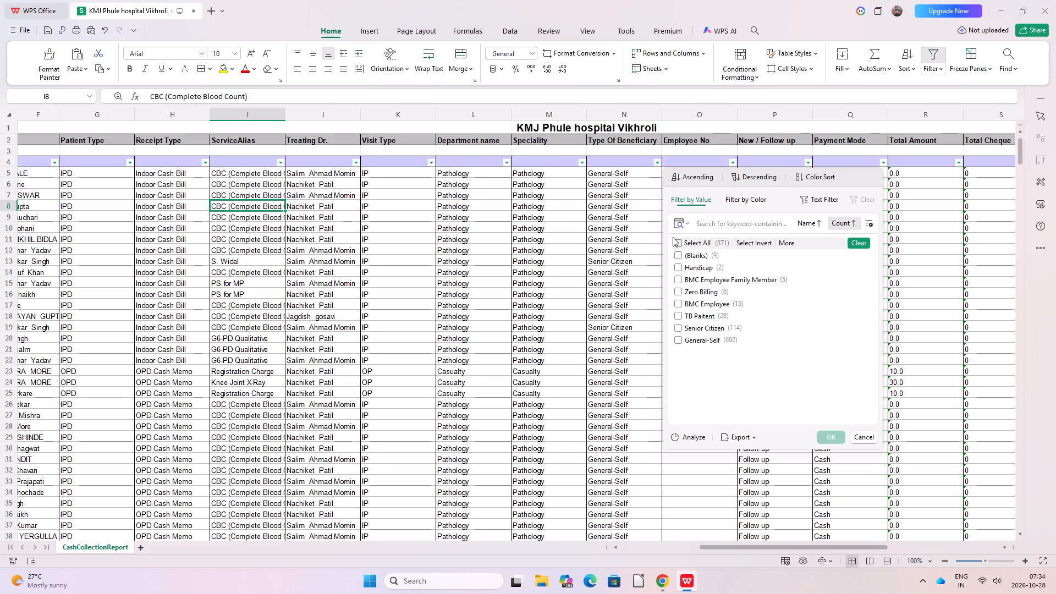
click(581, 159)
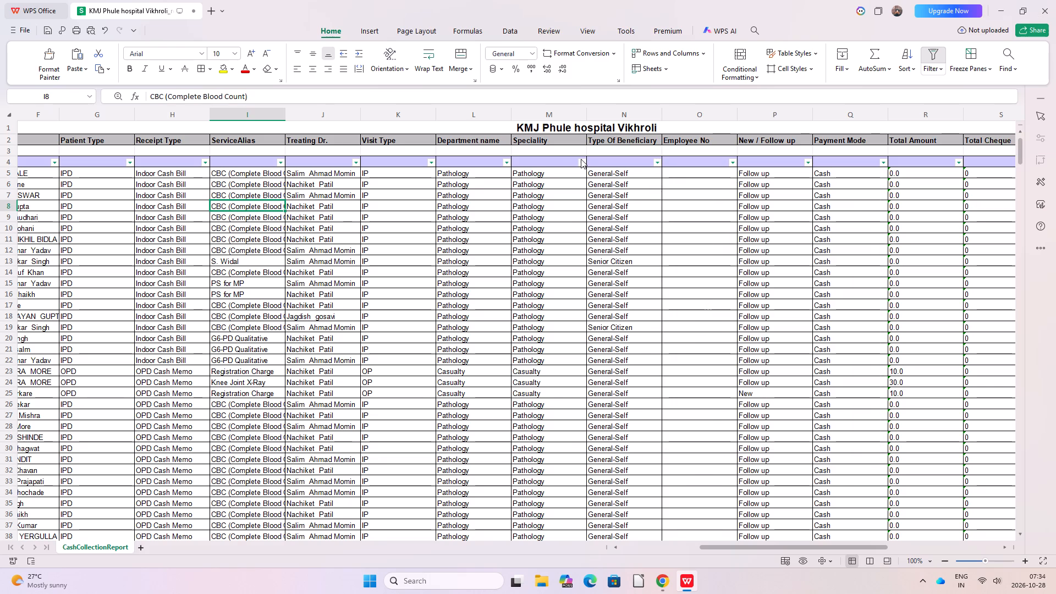
Filter the Speciality column to show only the Immunization/Vaccination records.
click(582, 160)
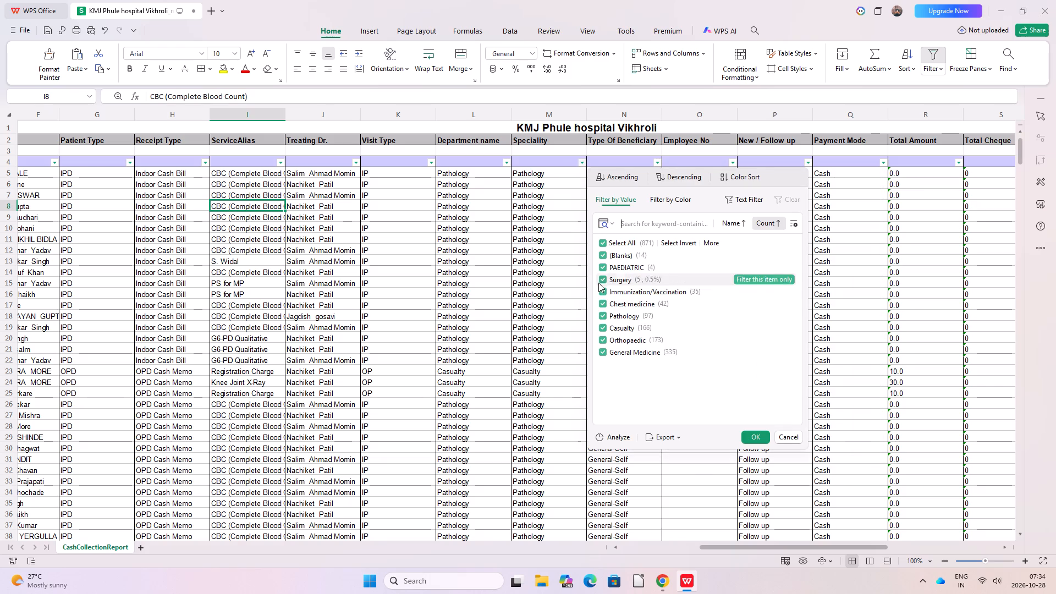
click(603, 244)
click(601, 293)
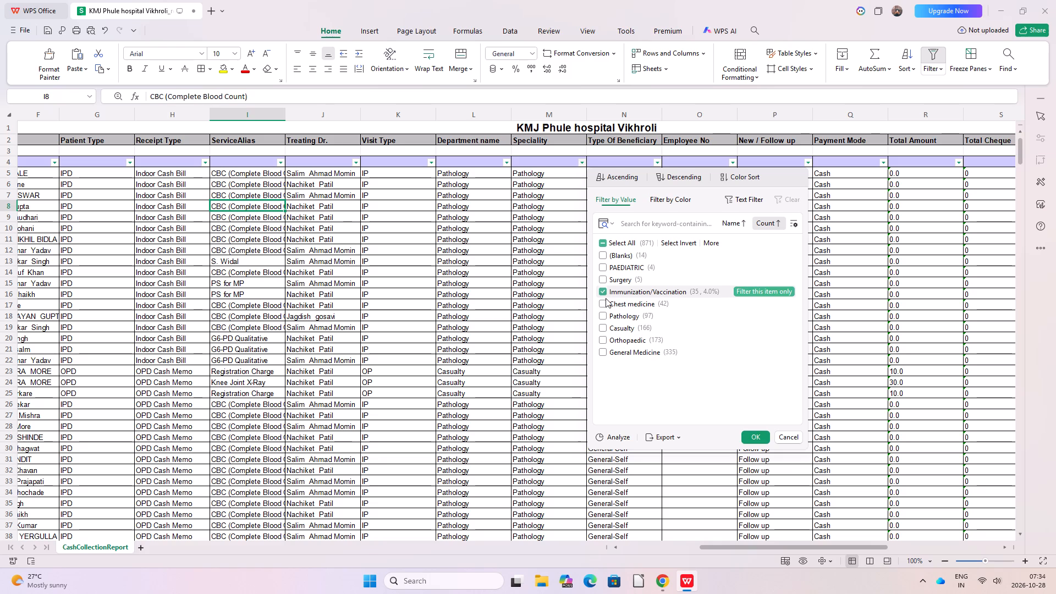
click(749, 436)
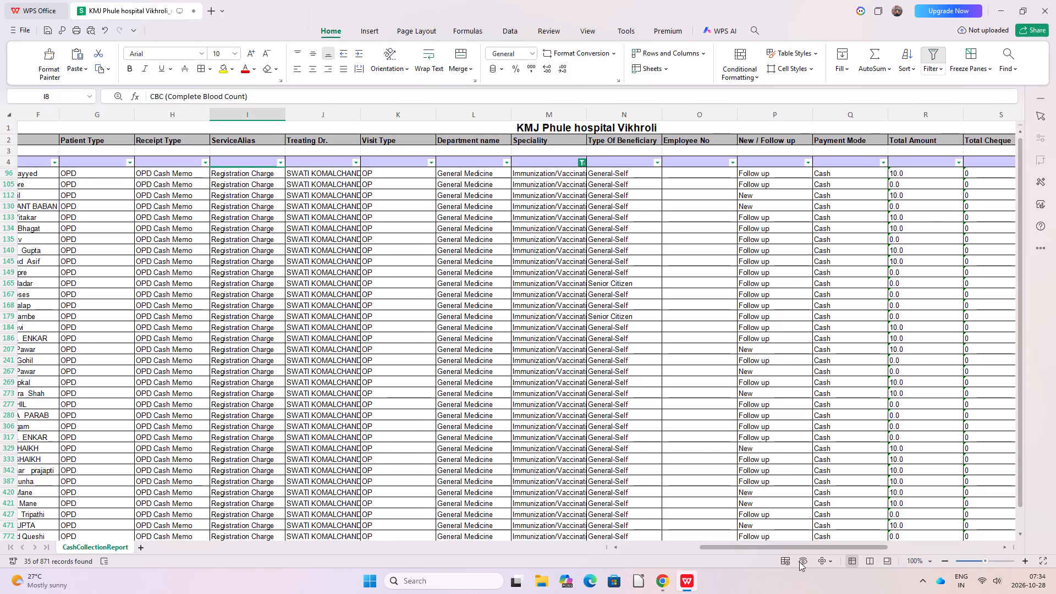
Look through the filtered vaccination records and check the values offered in the New / Follow up column filter.
drag(799, 548, 683, 552)
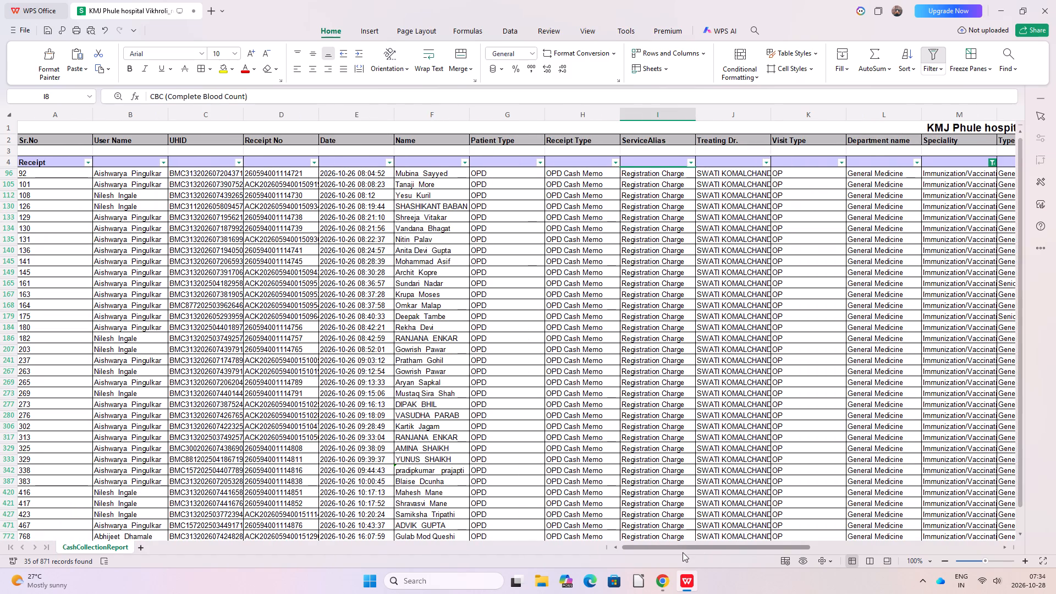
drag(683, 552, 827, 559)
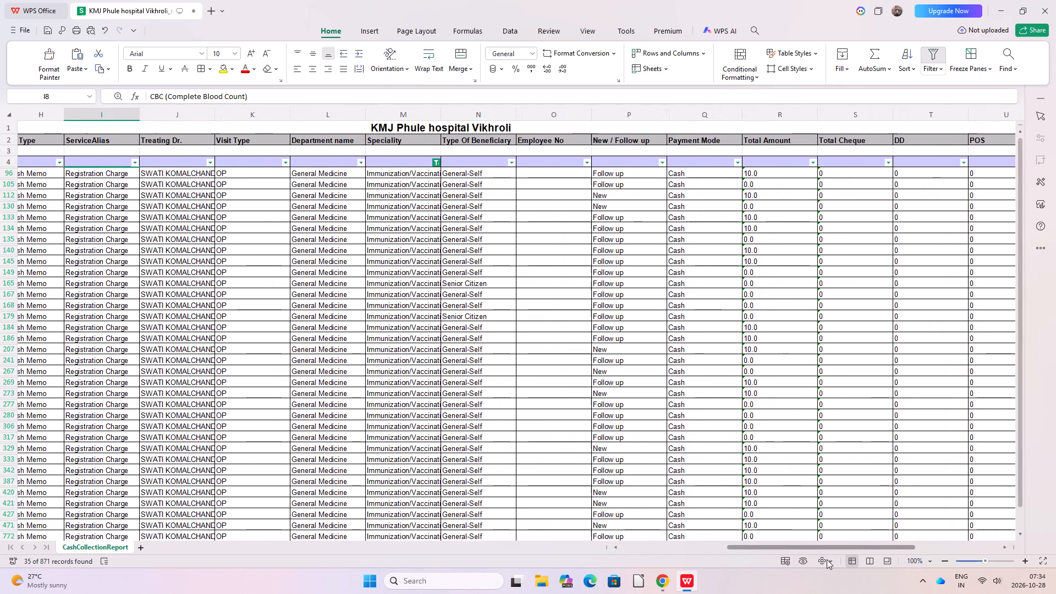
drag(827, 559, 827, 559)
drag(1021, 387, 1020, 470)
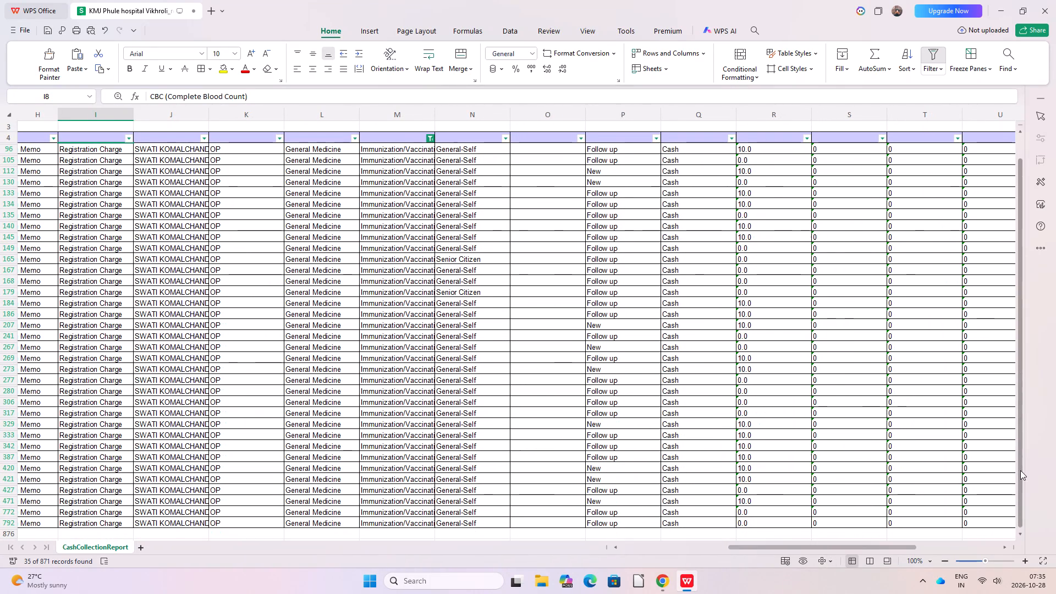
drag(1020, 470, 1027, 413)
drag(1021, 397, 1008, 335)
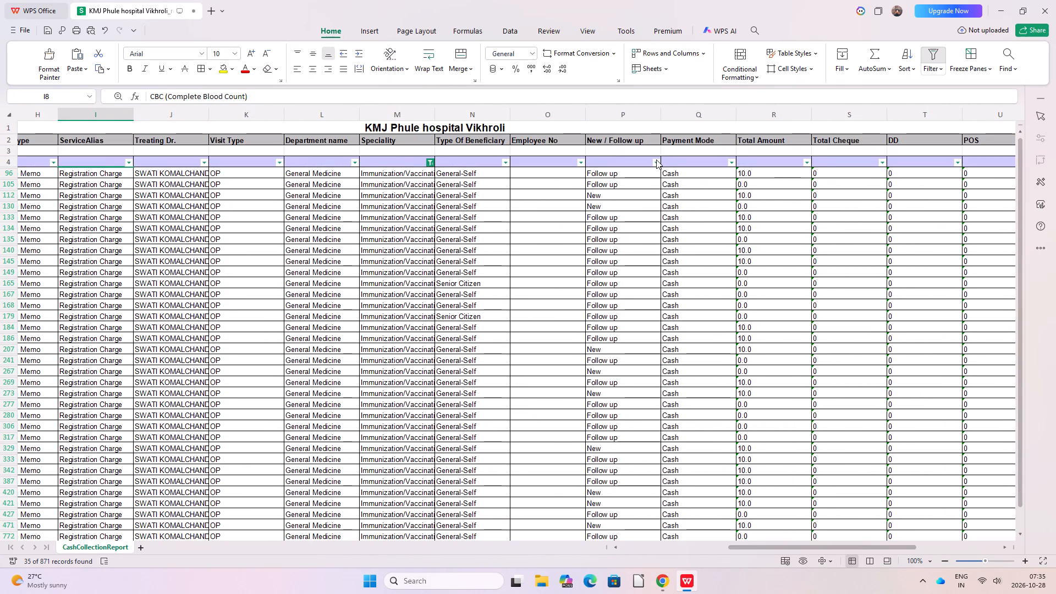
click(656, 159)
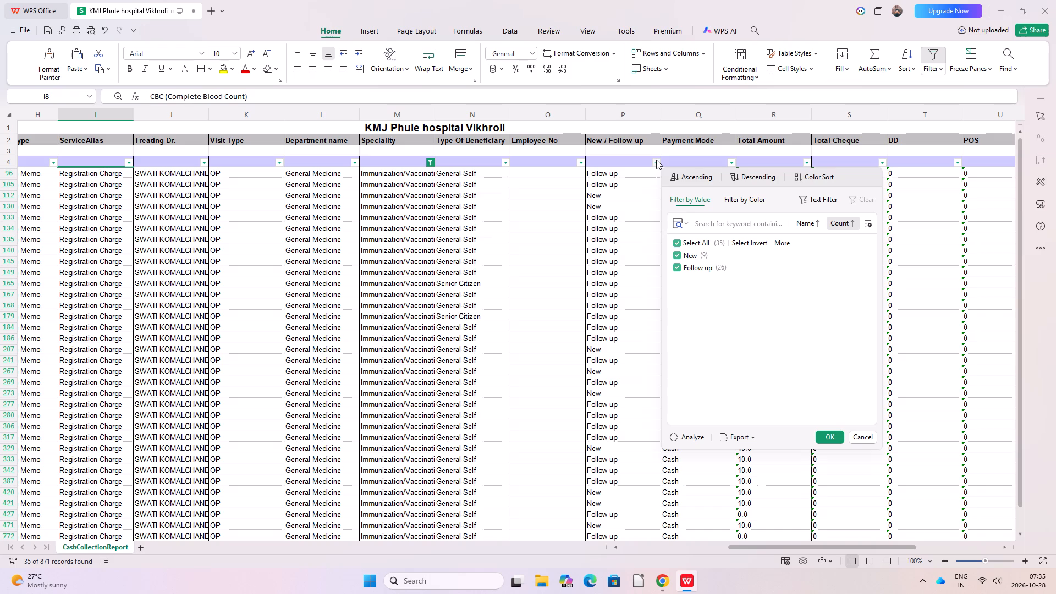
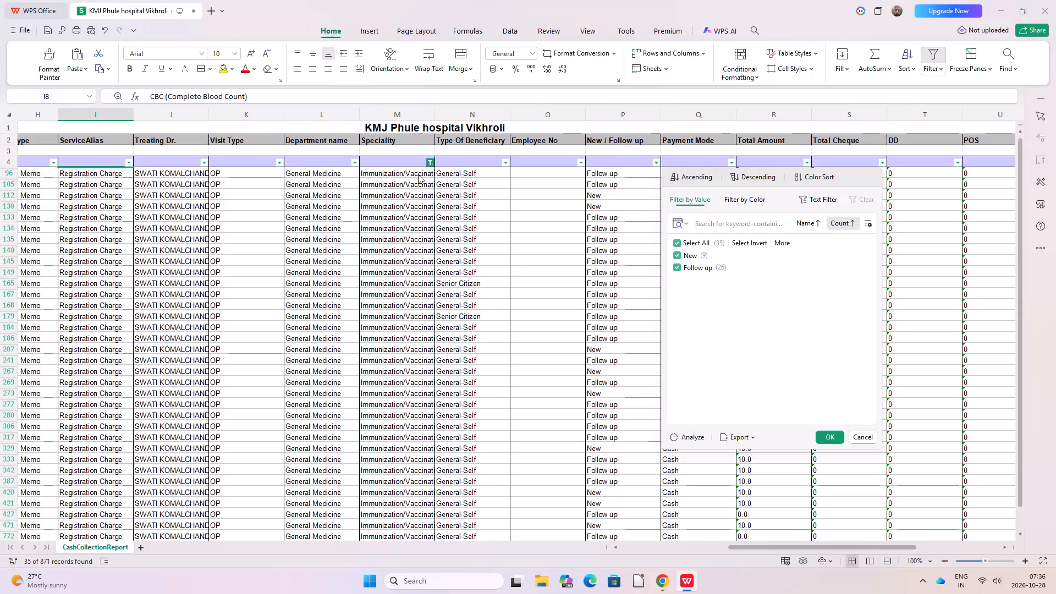
Look through the filtered vaccination records and check the values offered in the Payment Mode column filter.
scroll(552, 205, down, 6)
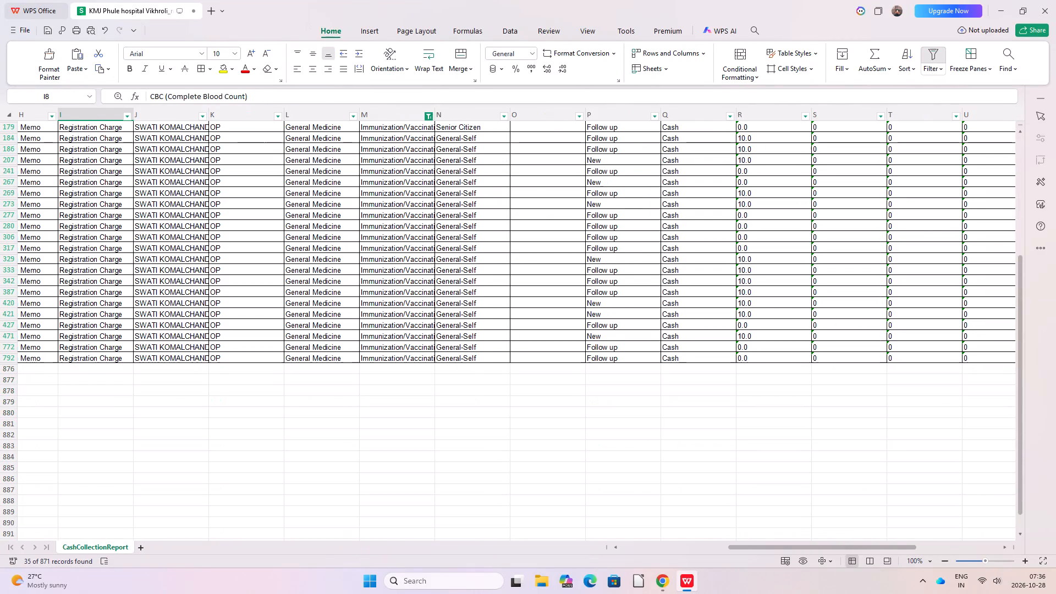
scroll(553, 208, up, 5)
scroll(553, 208, down, 4)
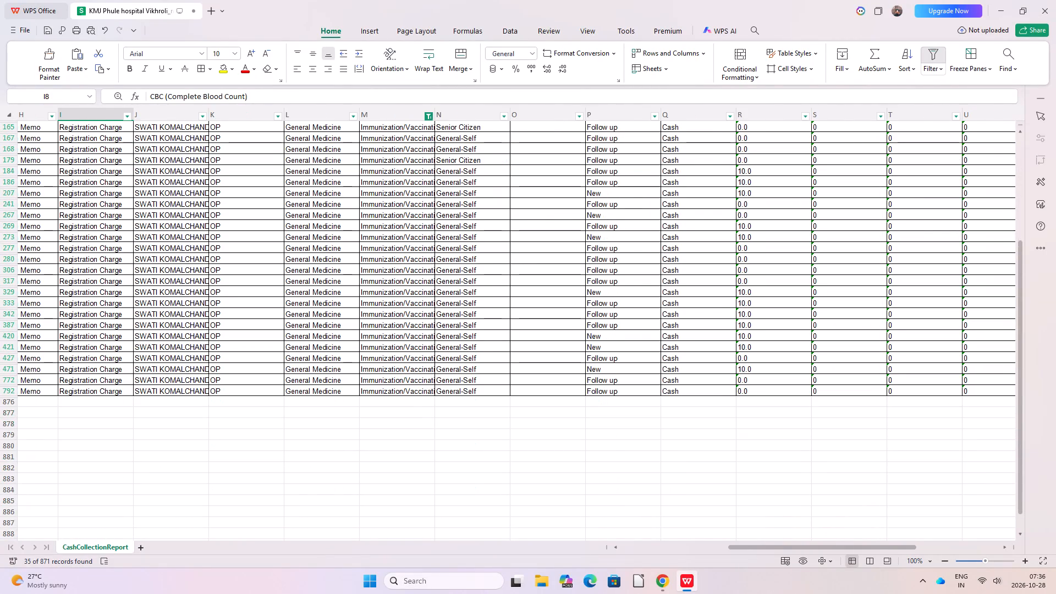
scroll(553, 208, up, 4)
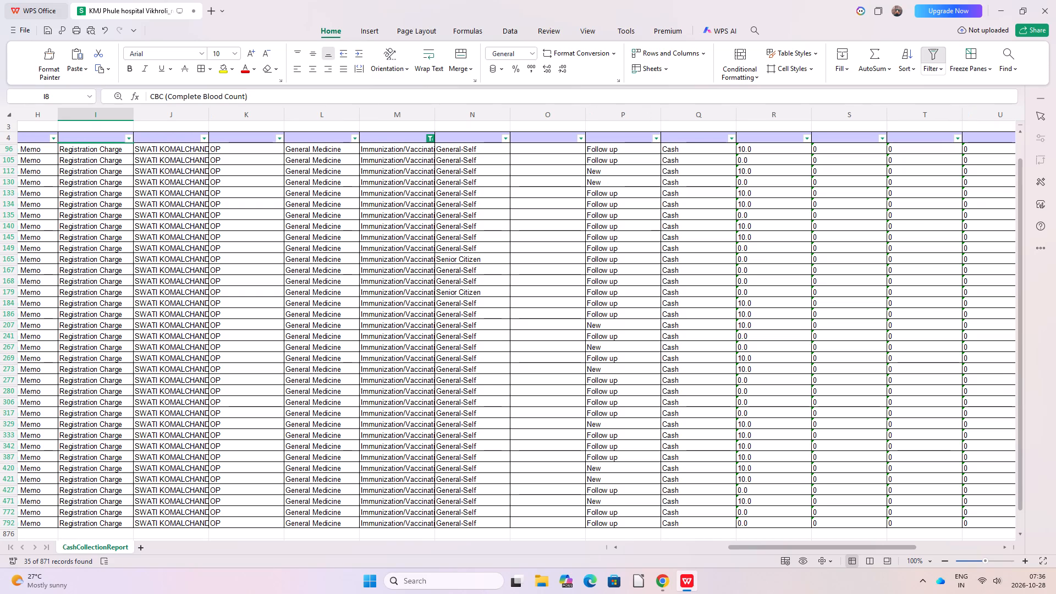
click(733, 140)
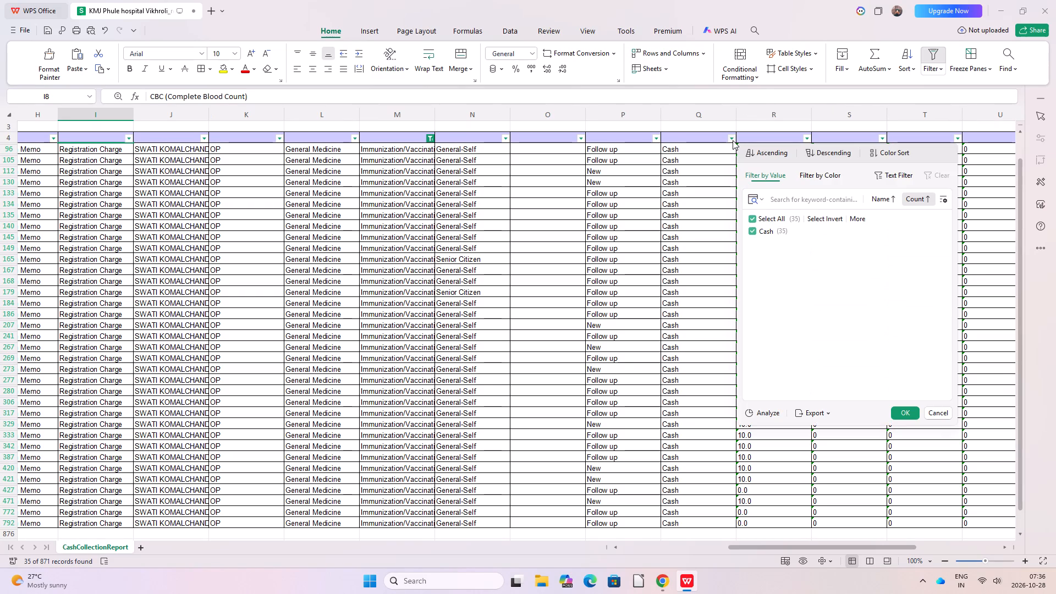
click(733, 140)
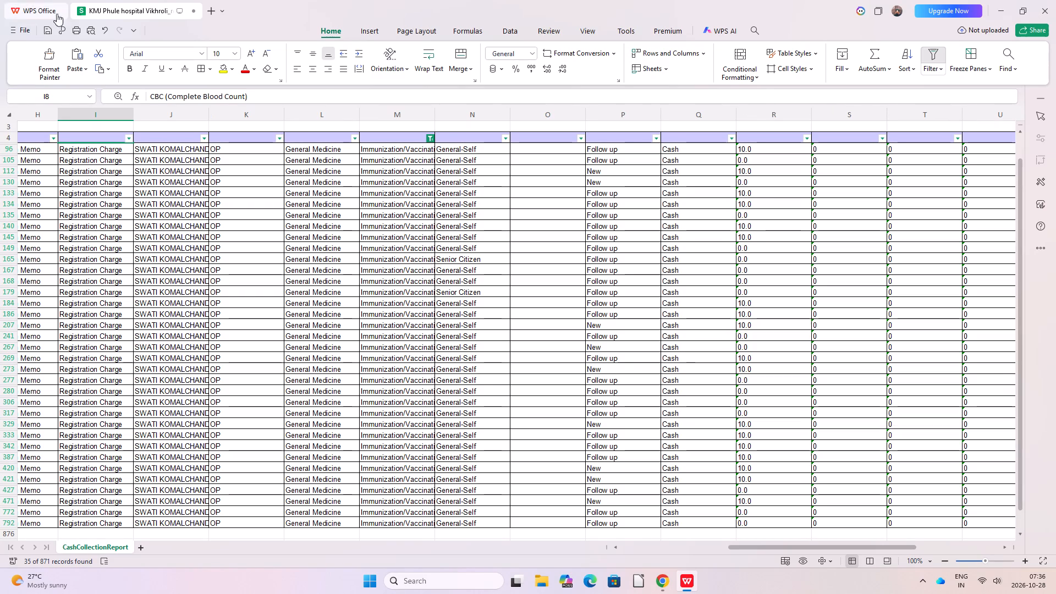
Close the 26-Oct-2026 revenue report workbook and return to the Revenue Report form in the browser.
click(1048, 8)
click(548, 301)
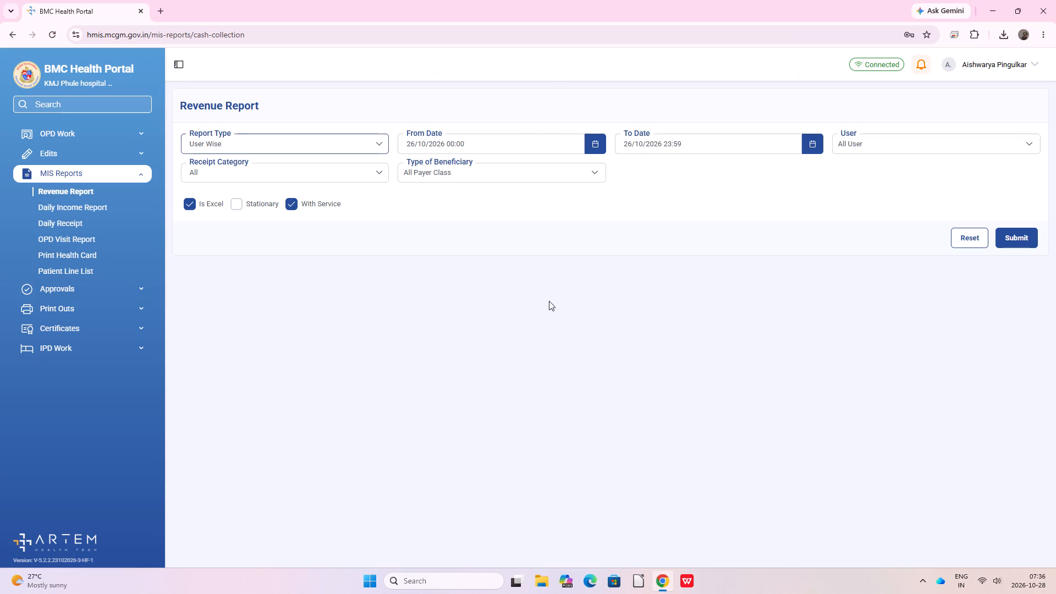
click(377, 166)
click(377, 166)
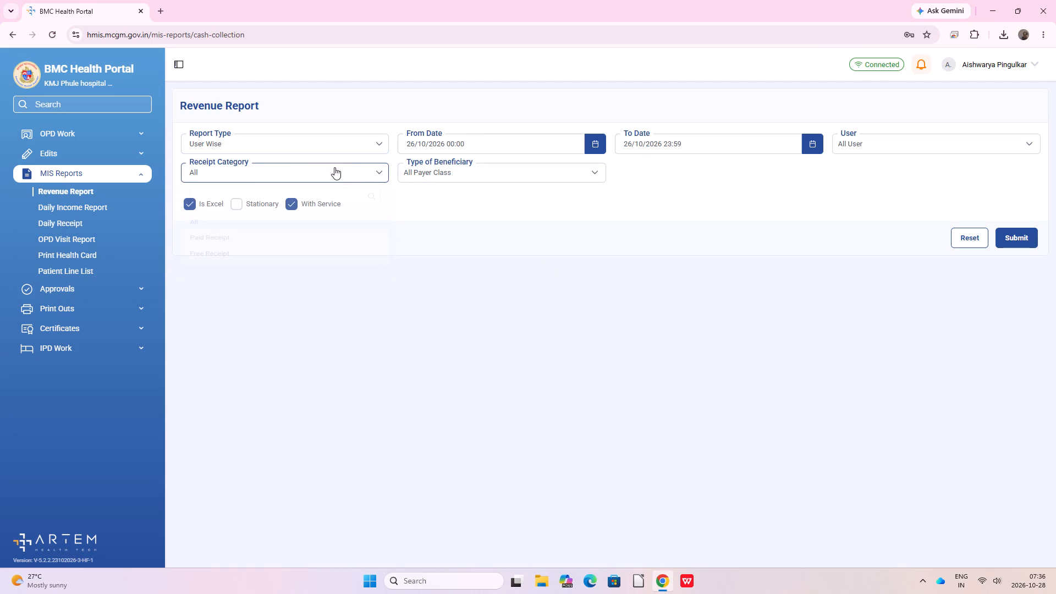
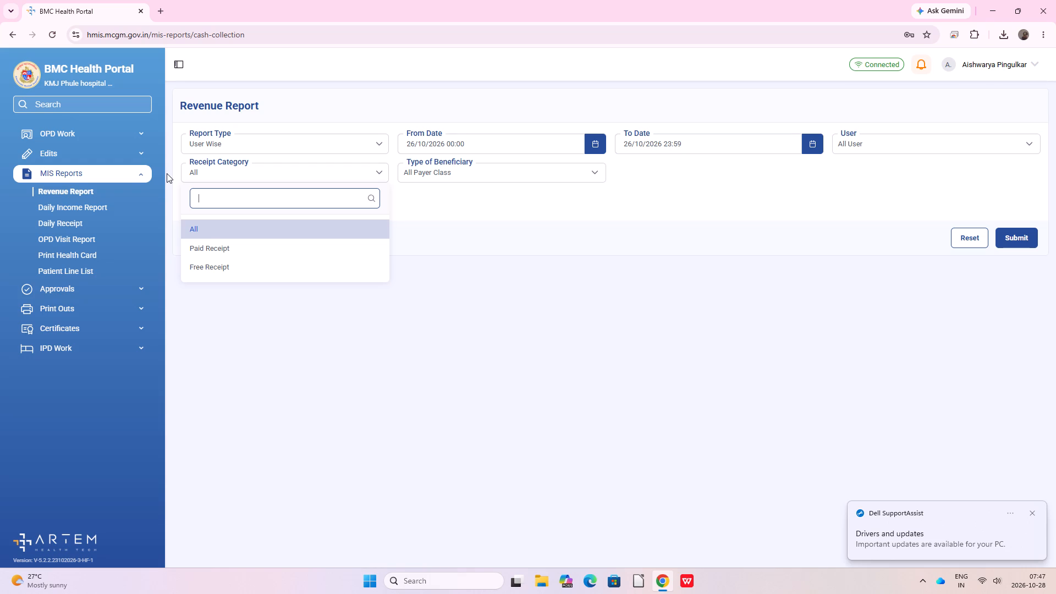
Switch to WPS Office and reopen the 26-Oct-2026 revenue report workbook (1) from the recent files.
click(693, 586)
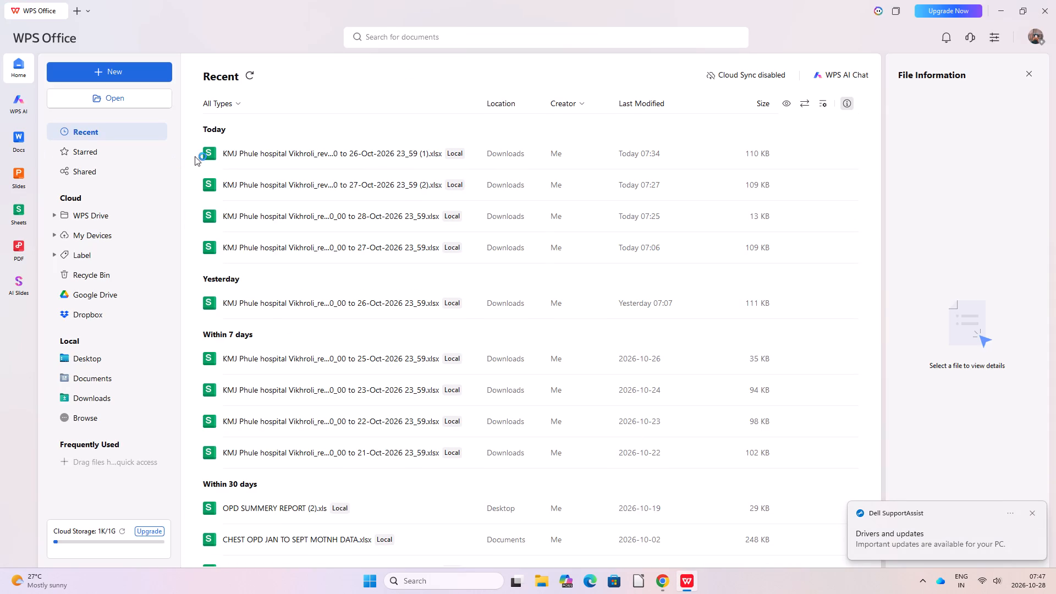
click(271, 162)
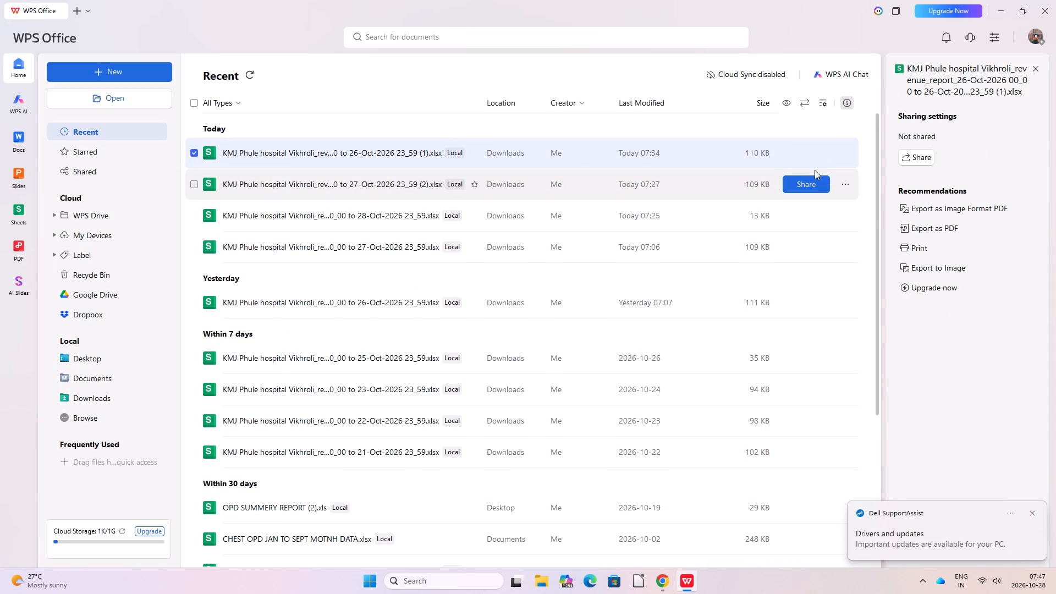
click(227, 148)
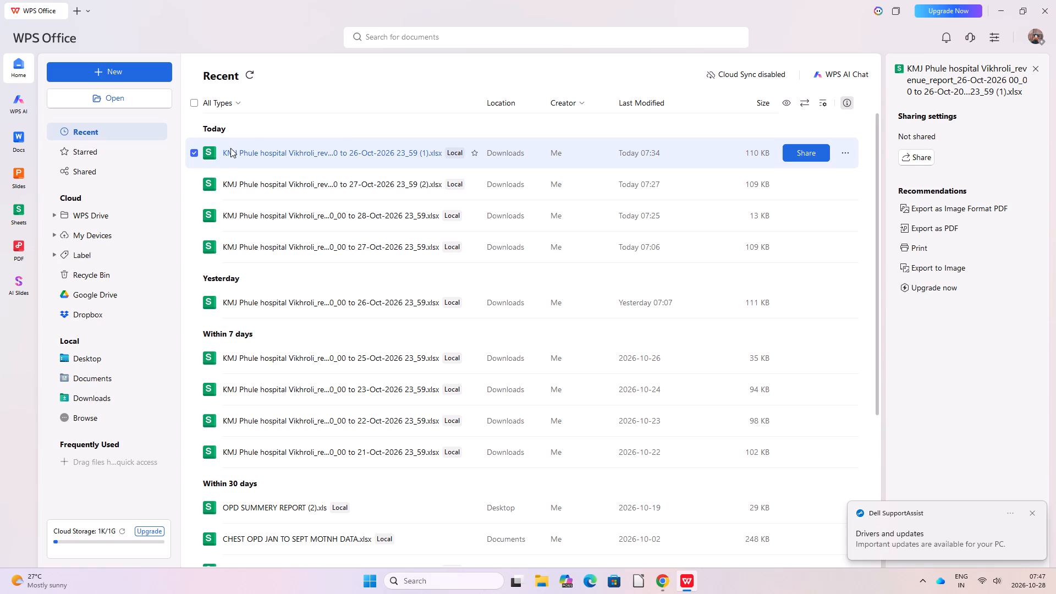
click(849, 149)
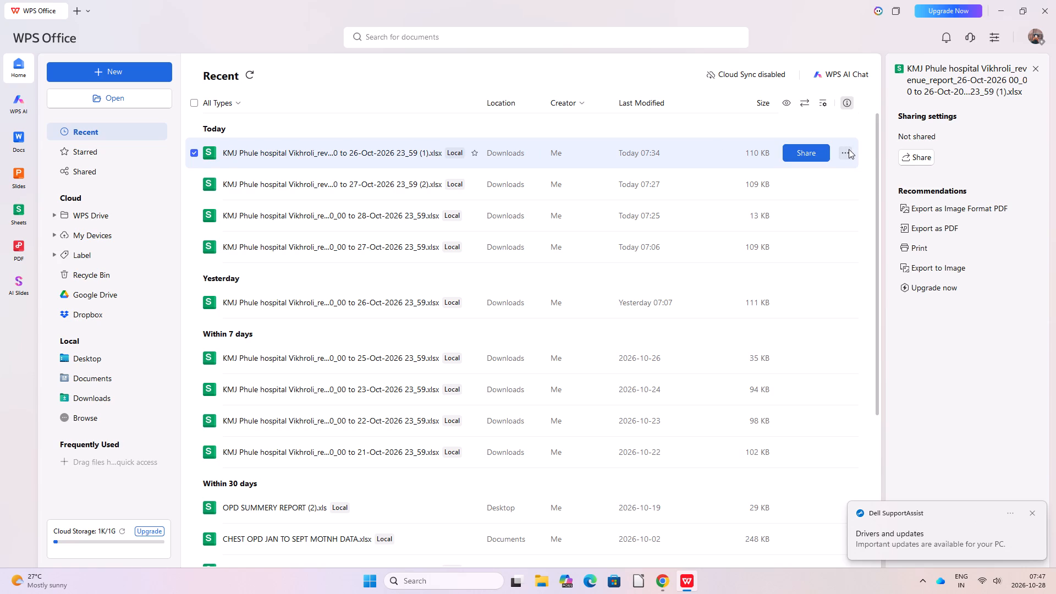
click(908, 241)
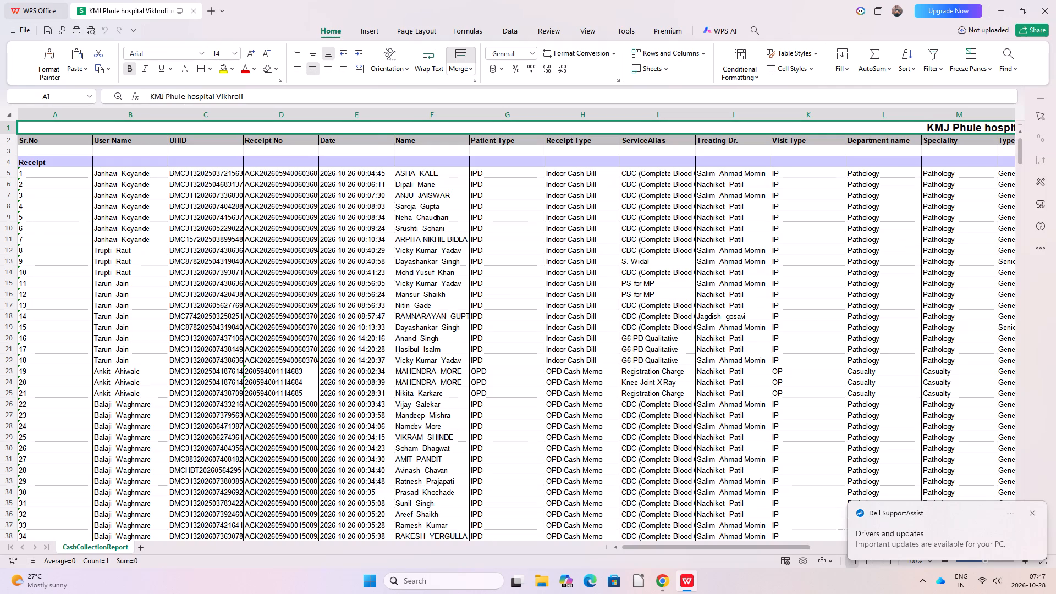
Add column filters to the Receipt row and check the values offered for ServiceAlias and Visit Type.
click(12, 161)
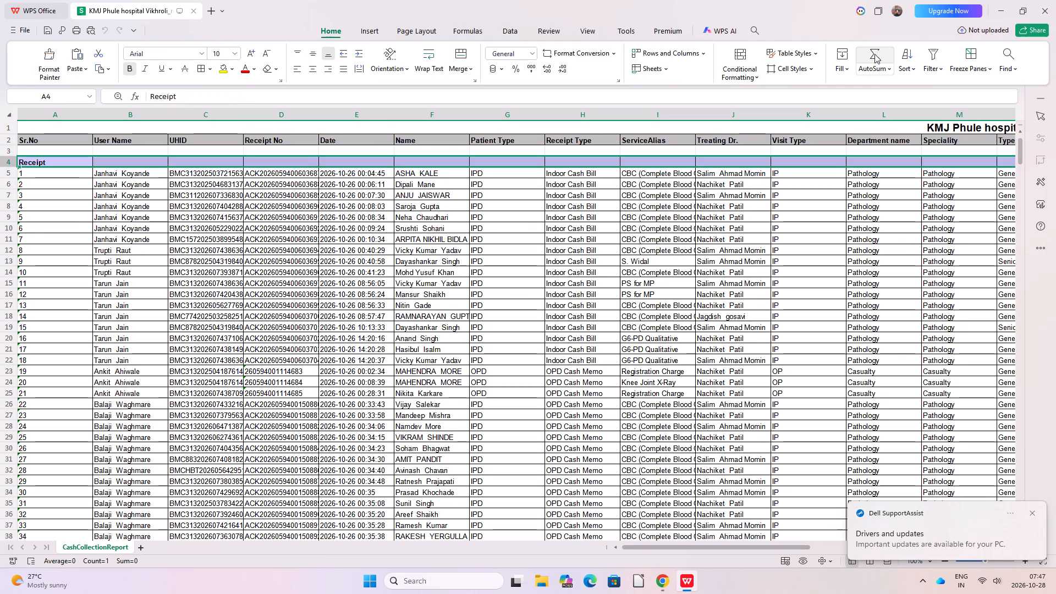
click(941, 55)
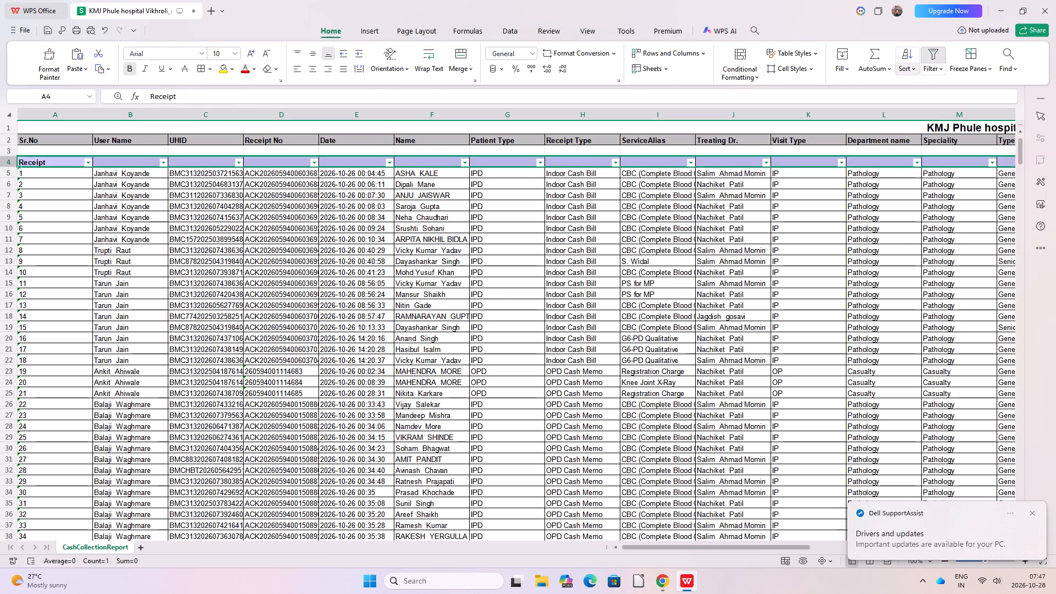
click(614, 162)
click(614, 162)
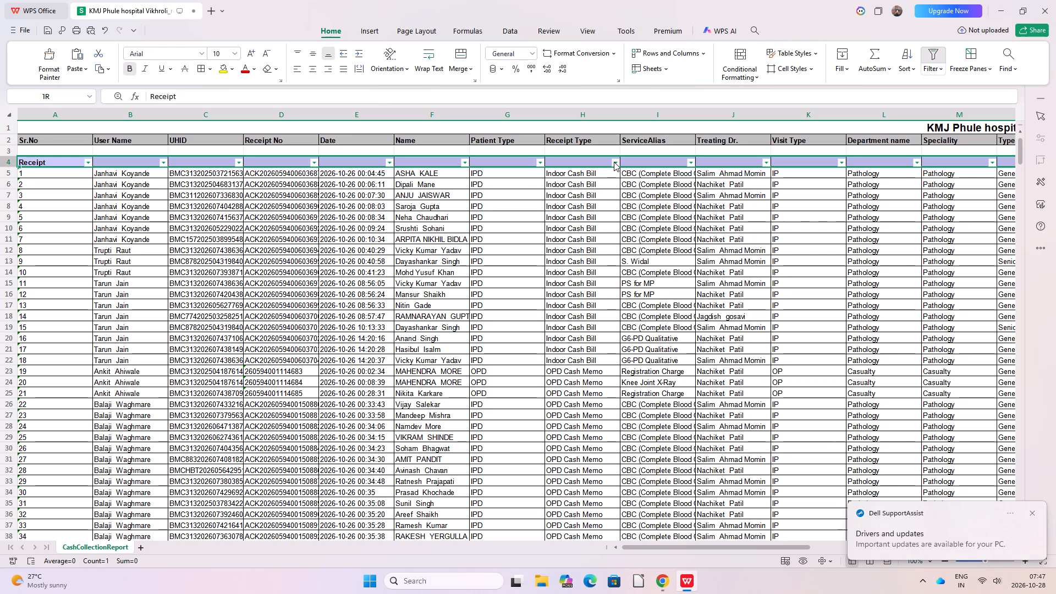
click(694, 163)
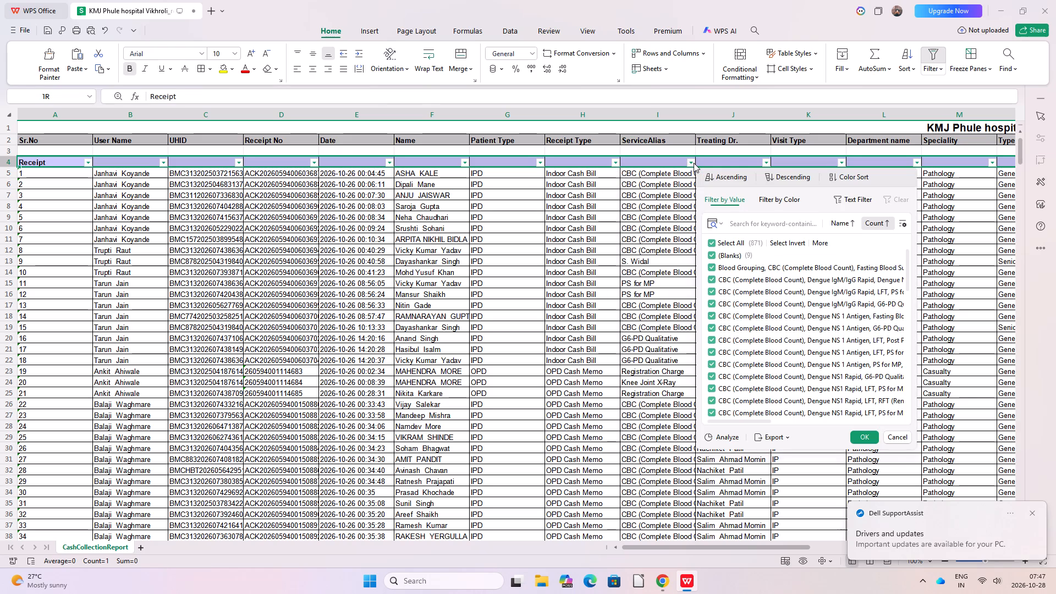
scroll(779, 300, down, 3)
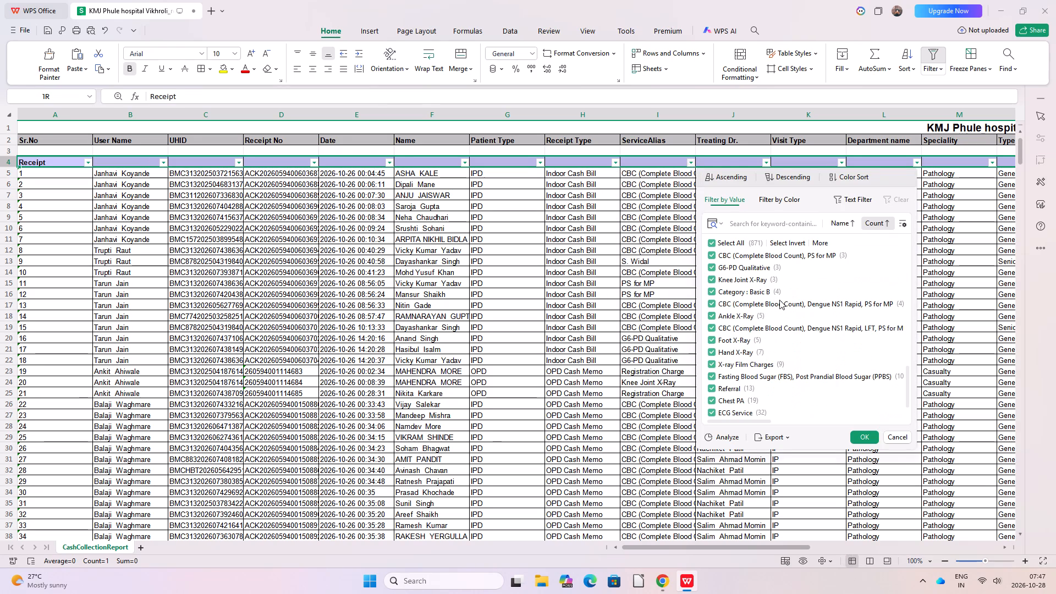
scroll(779, 299, down, 4)
click(667, 299)
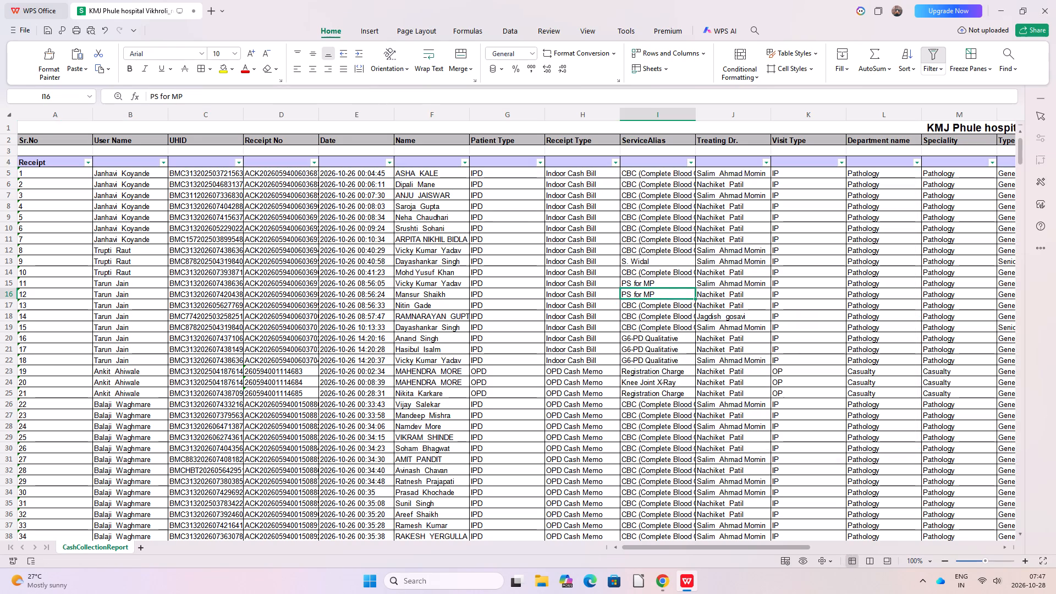
click(844, 161)
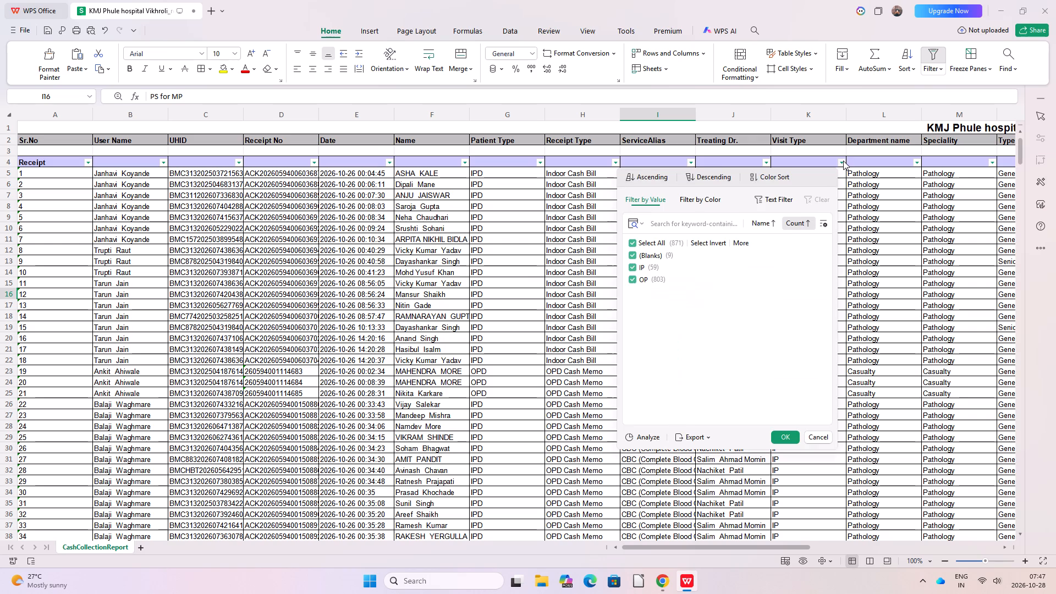
click(843, 161)
Filter the Department name column to Casualty only and look across the filtered records.
drag(757, 548, 818, 555)
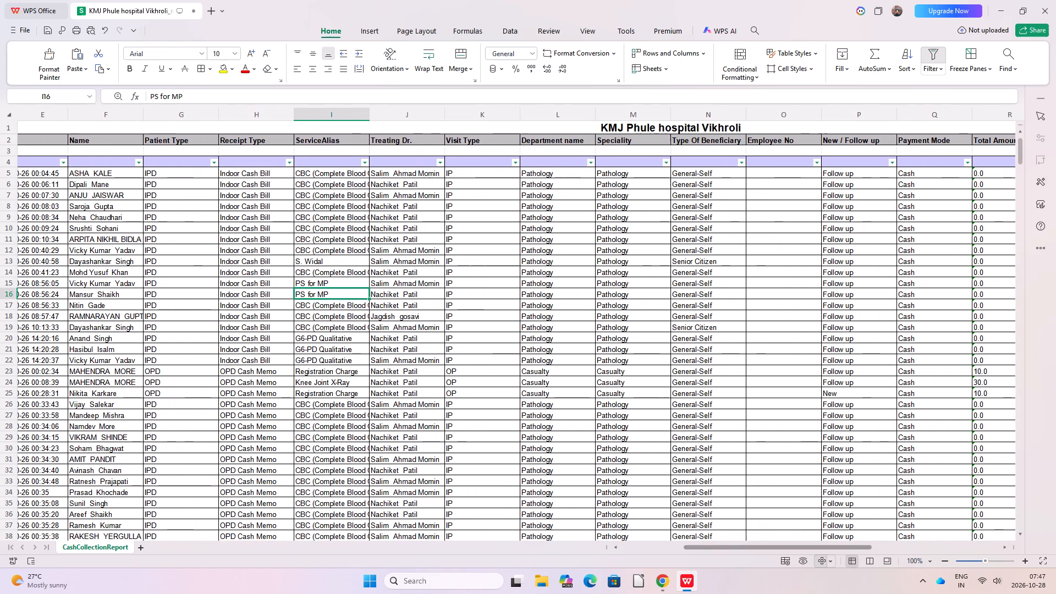
click(590, 163)
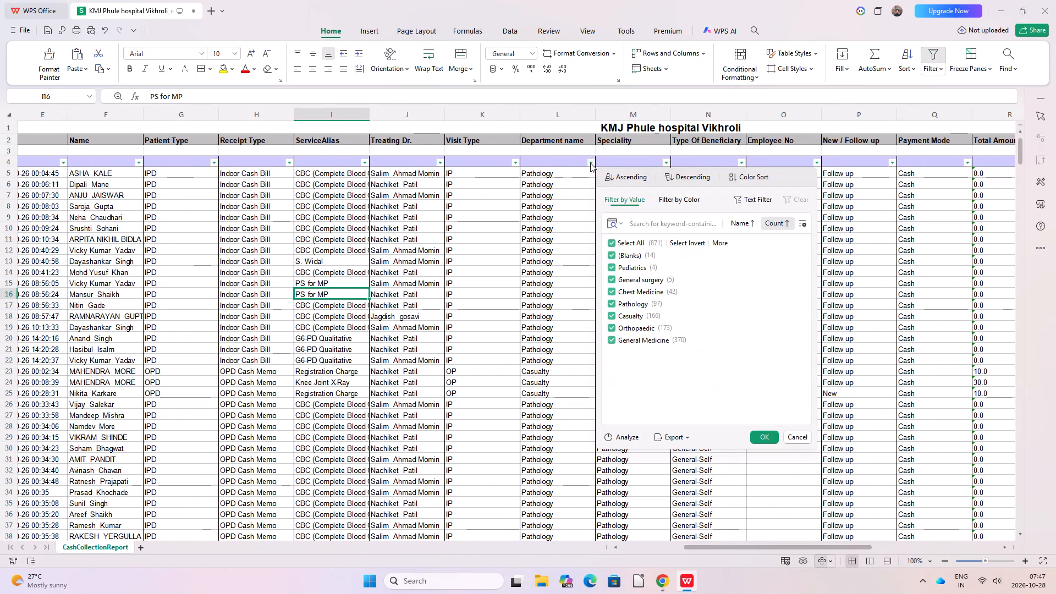
click(612, 316)
click(612, 315)
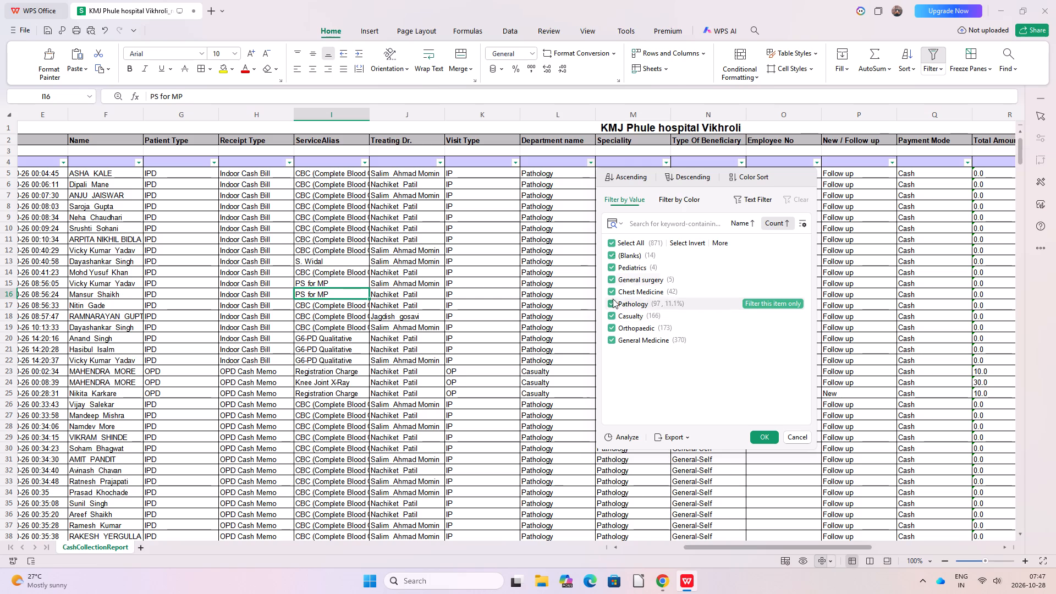
click(613, 243)
click(610, 313)
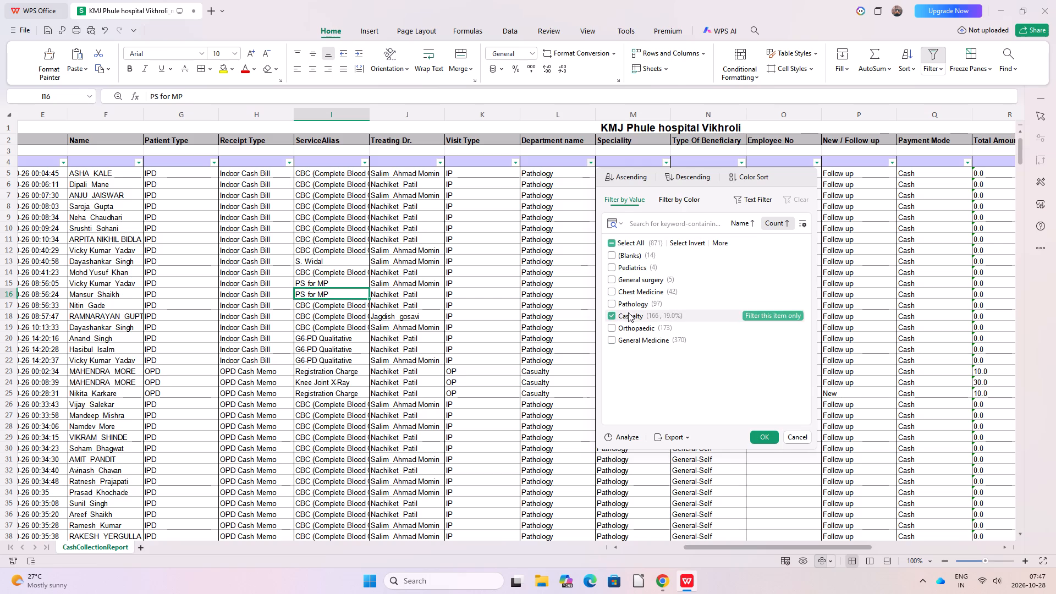
click(766, 433)
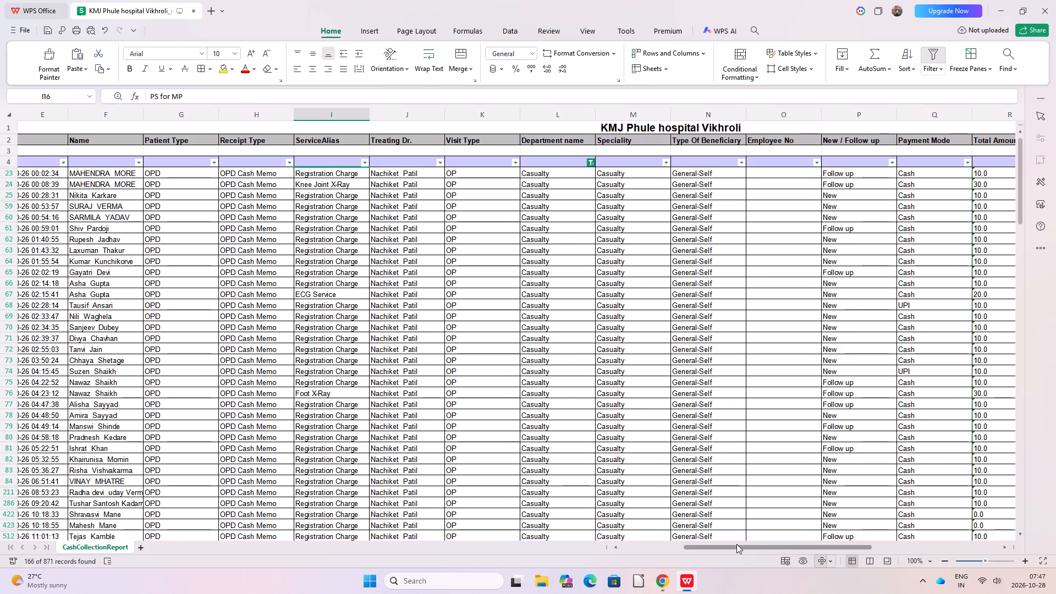
drag(736, 544, 798, 564)
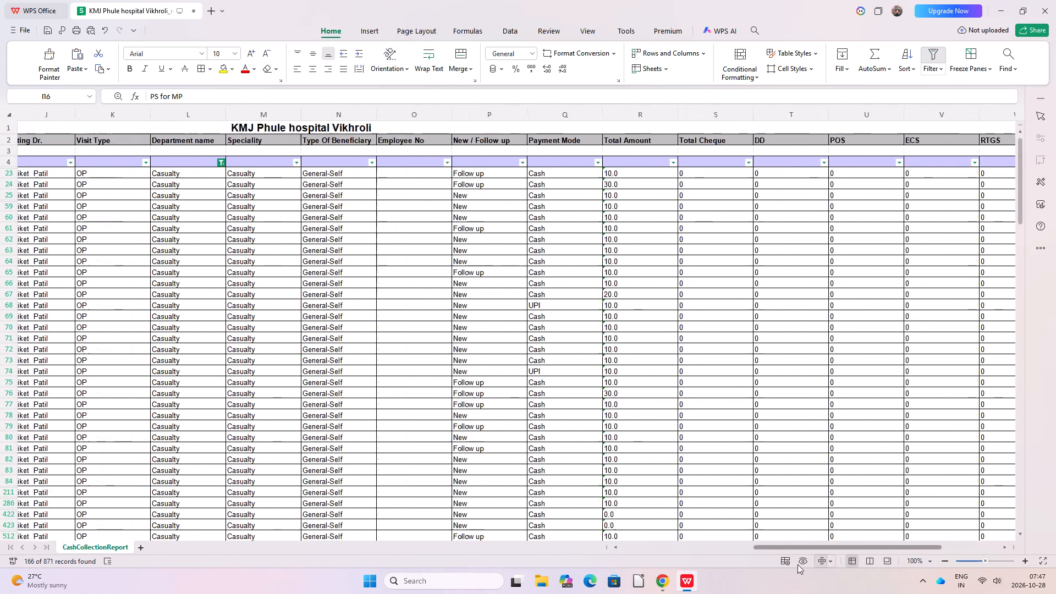
drag(798, 564, 703, 555)
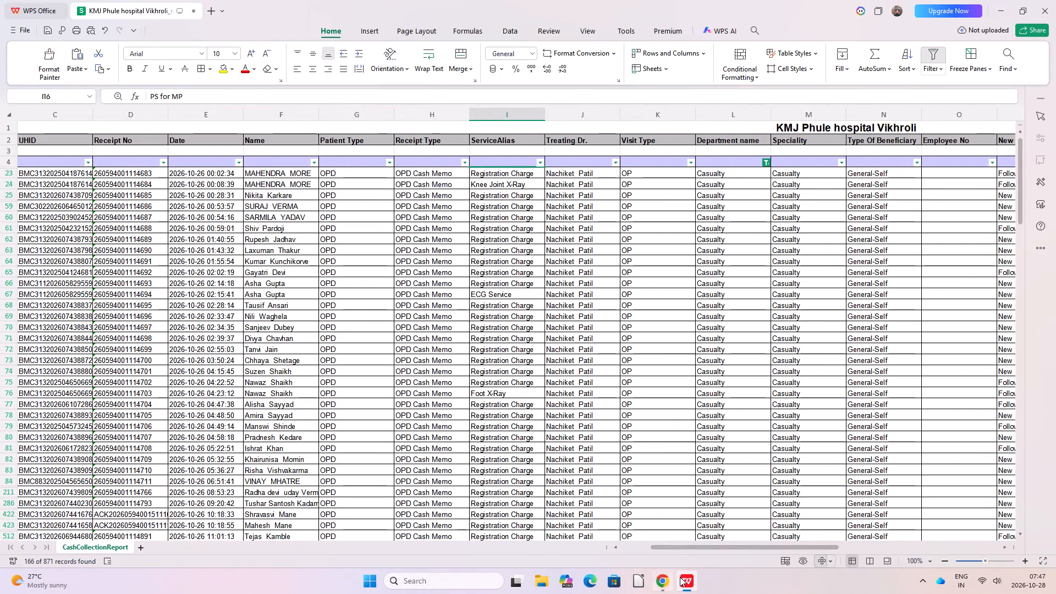
In the browser's health portal, generate the OPD Visit Report for 26/10/2026 with all visit types and departments, and skim the patient list.
click(659, 582)
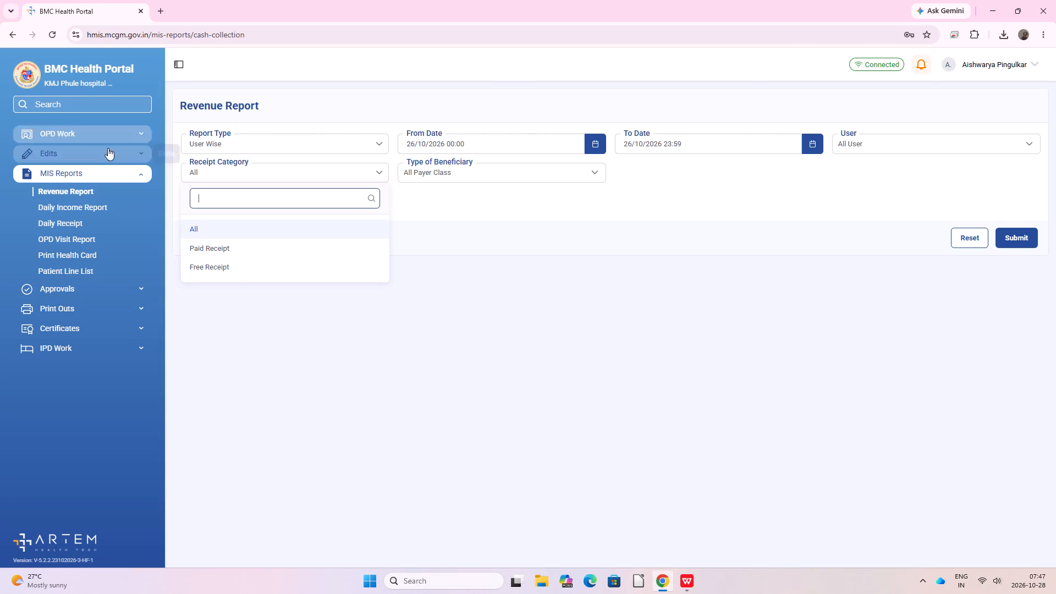
click(82, 233)
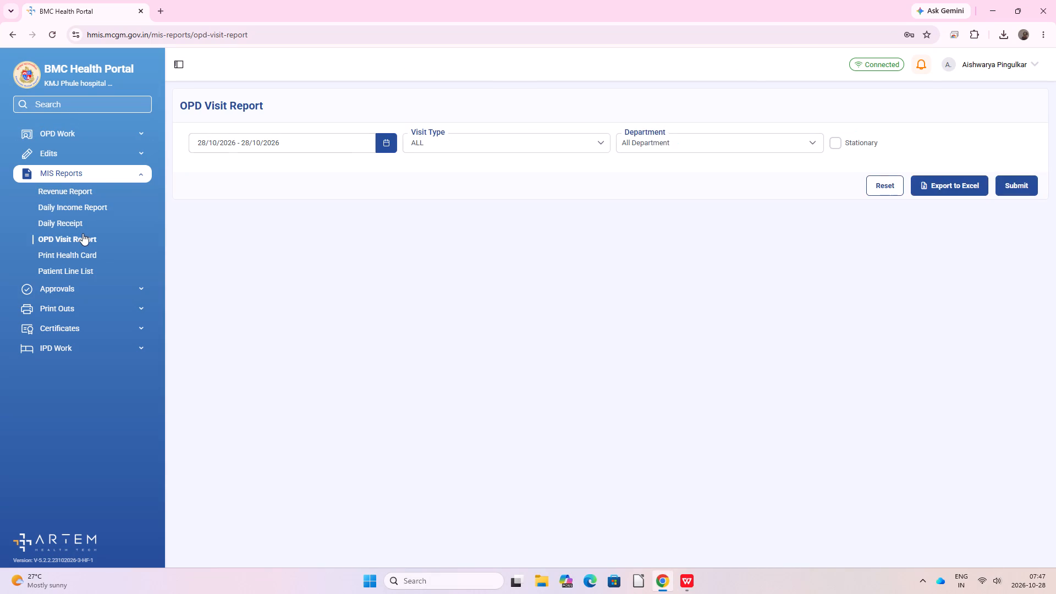
click(386, 145)
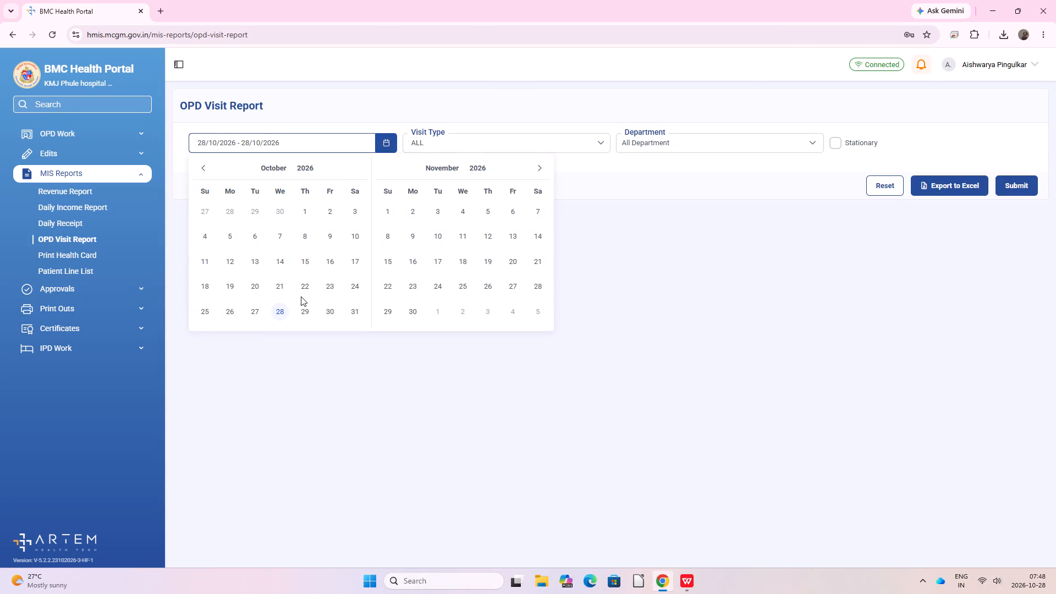
double_click(230, 314)
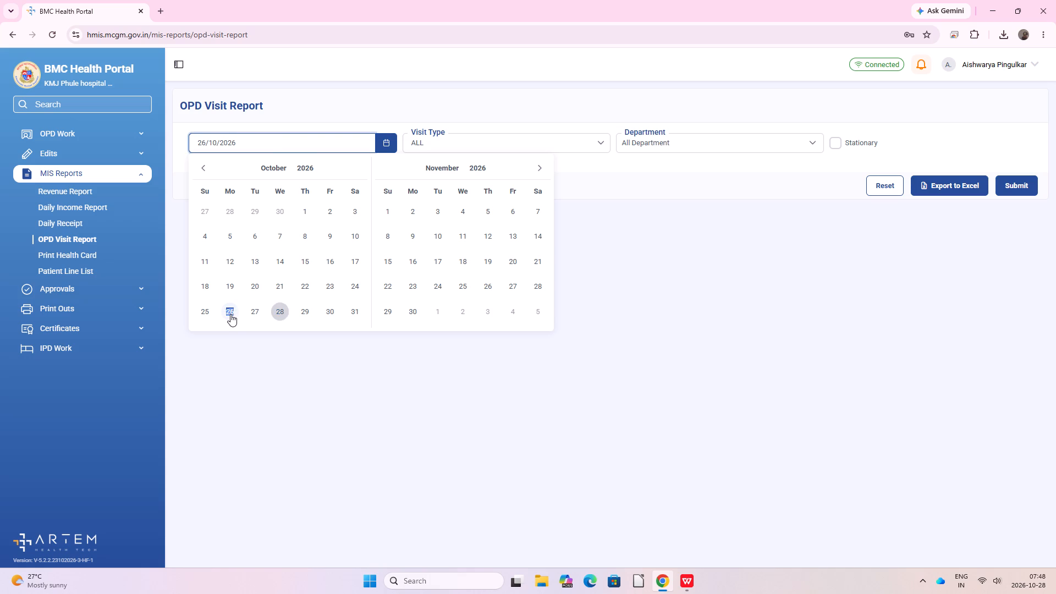
click(776, 141)
scroll(701, 260, down, 5)
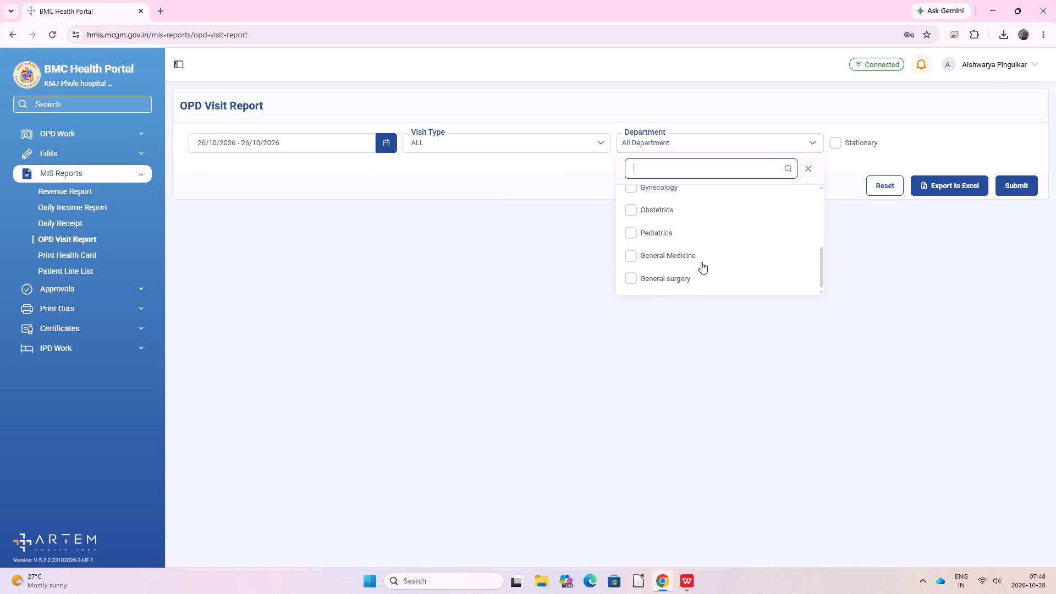
click(515, 265)
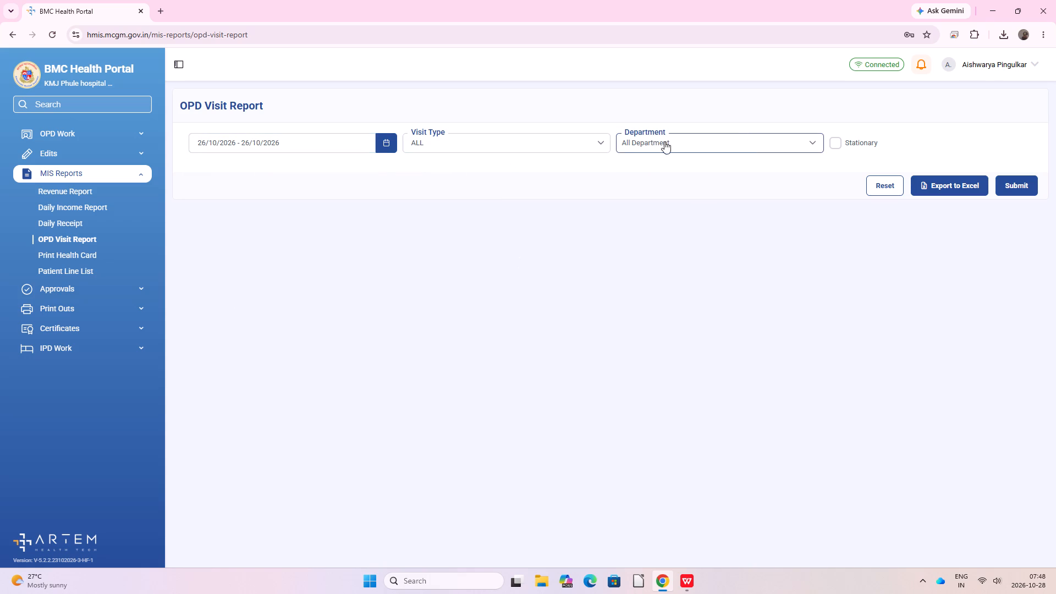
click(591, 146)
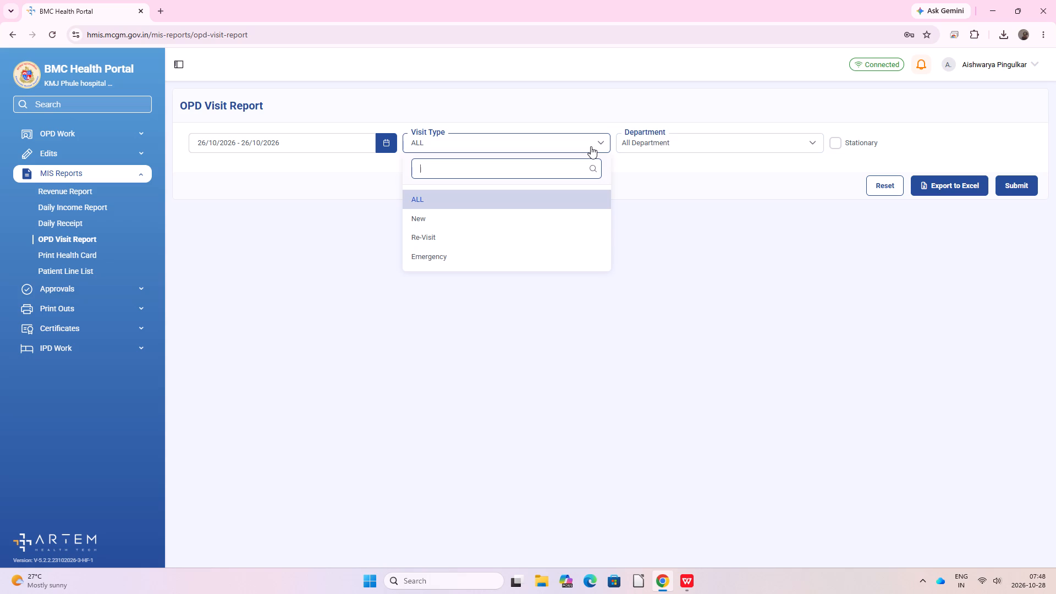
click(591, 146)
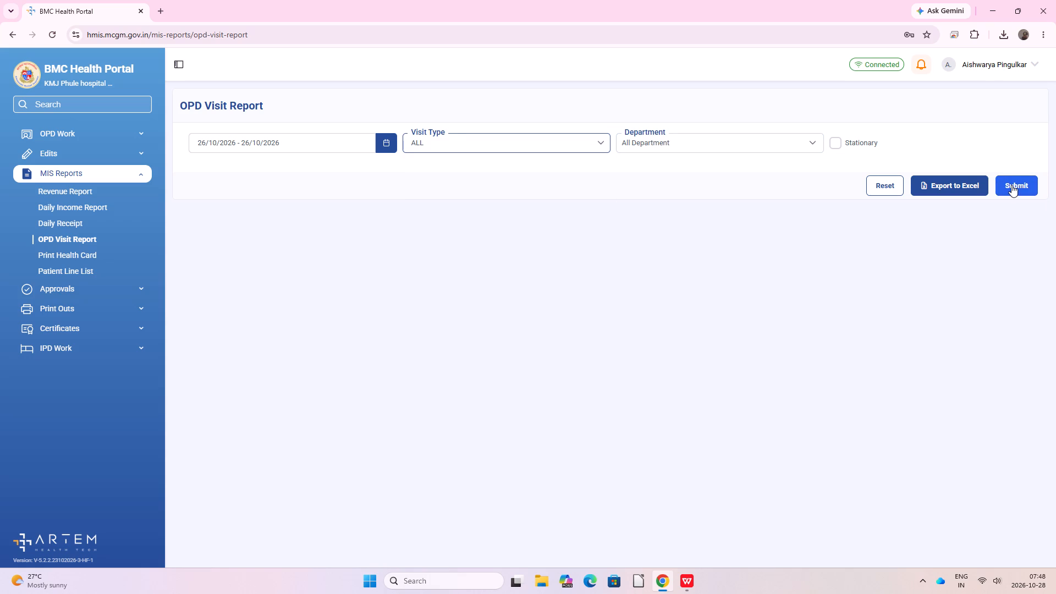
click(1011, 185)
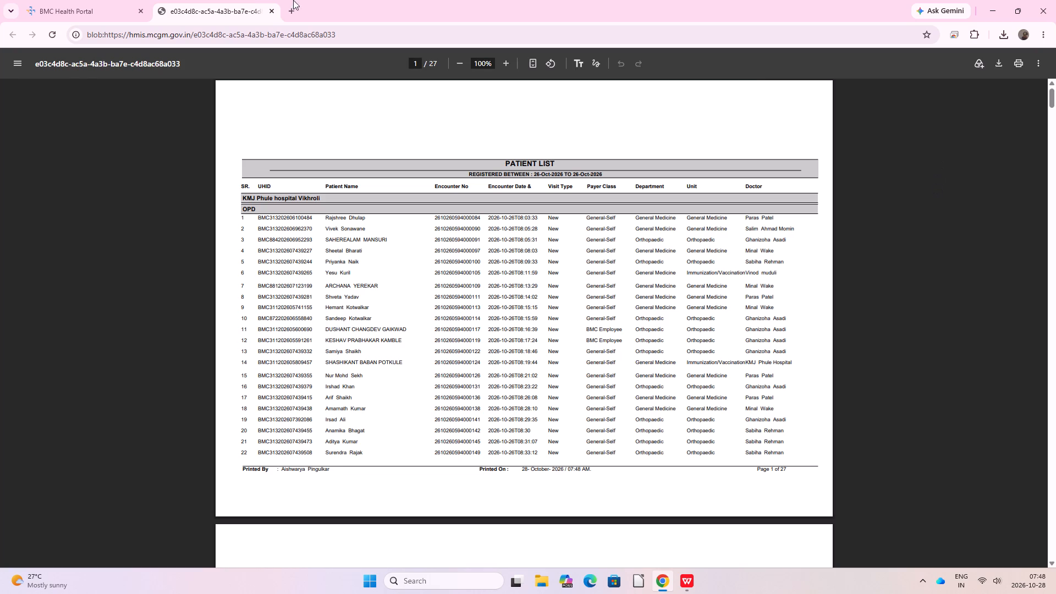
scroll(526, 243, down, 5)
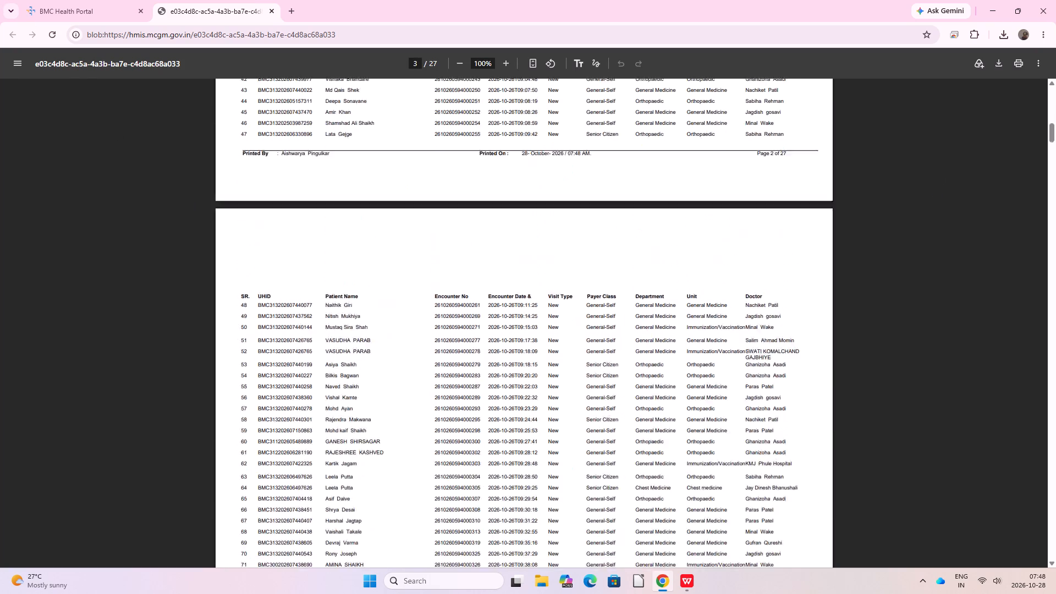
scroll(526, 243, up, 4)
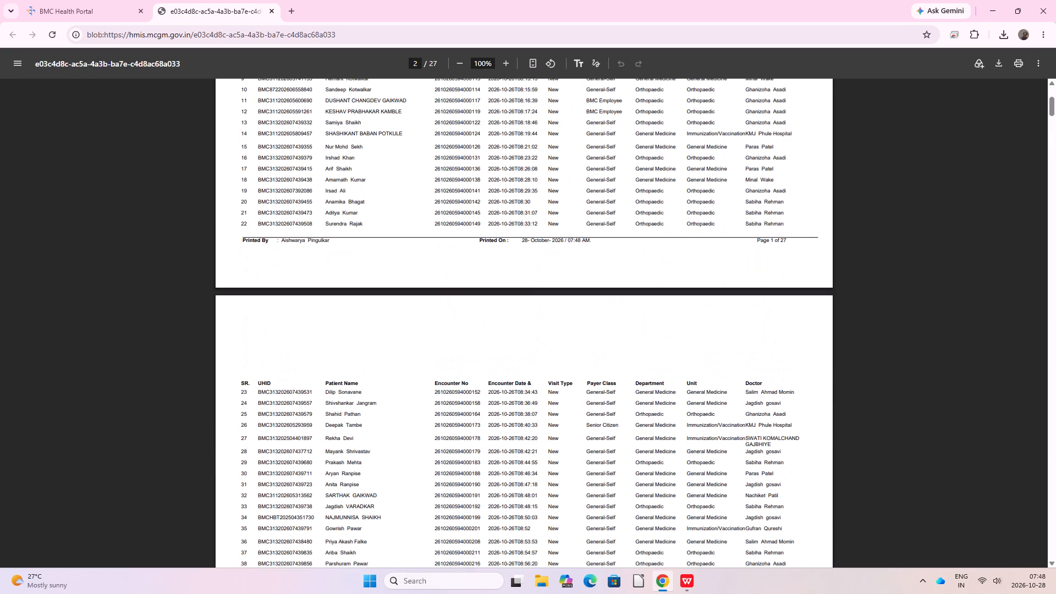
scroll(526, 243, up, 3)
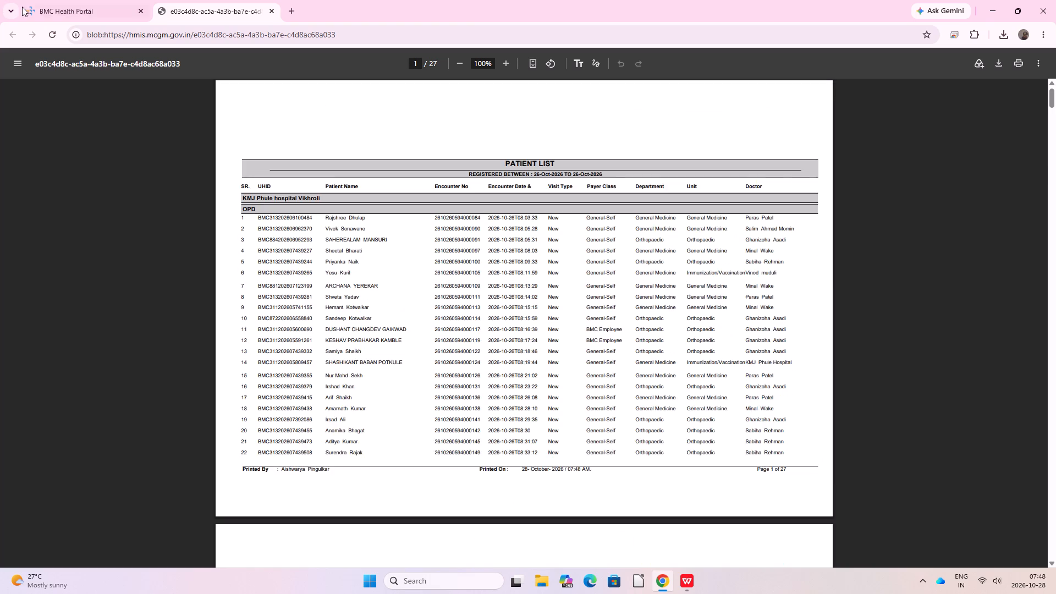
Return to the OPD Visit Report form and close the 26-Oct-2026 revenue report workbook without saving its changes.
click(24, 7)
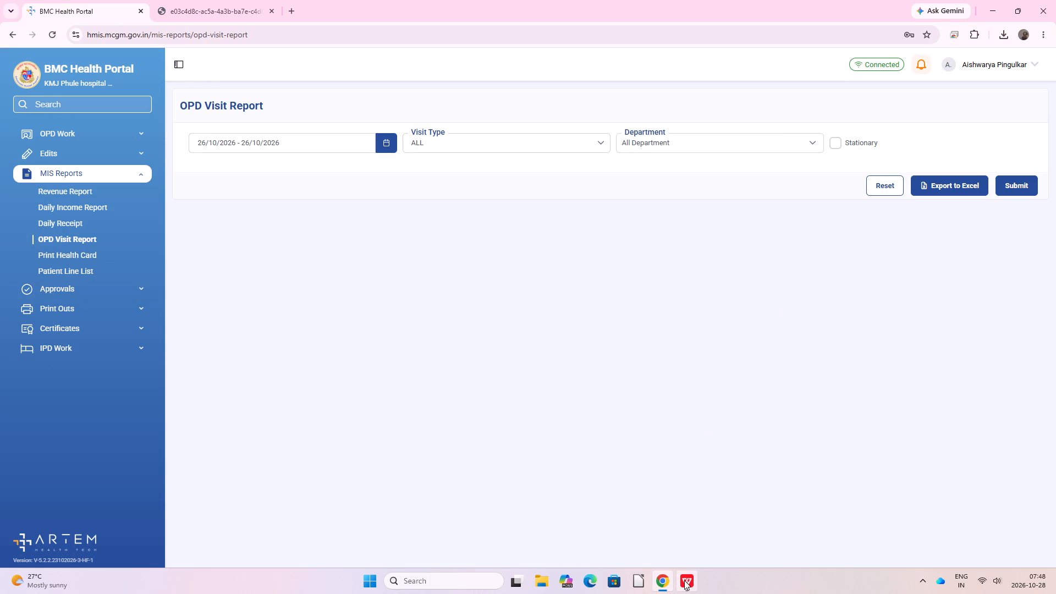
click(734, 482)
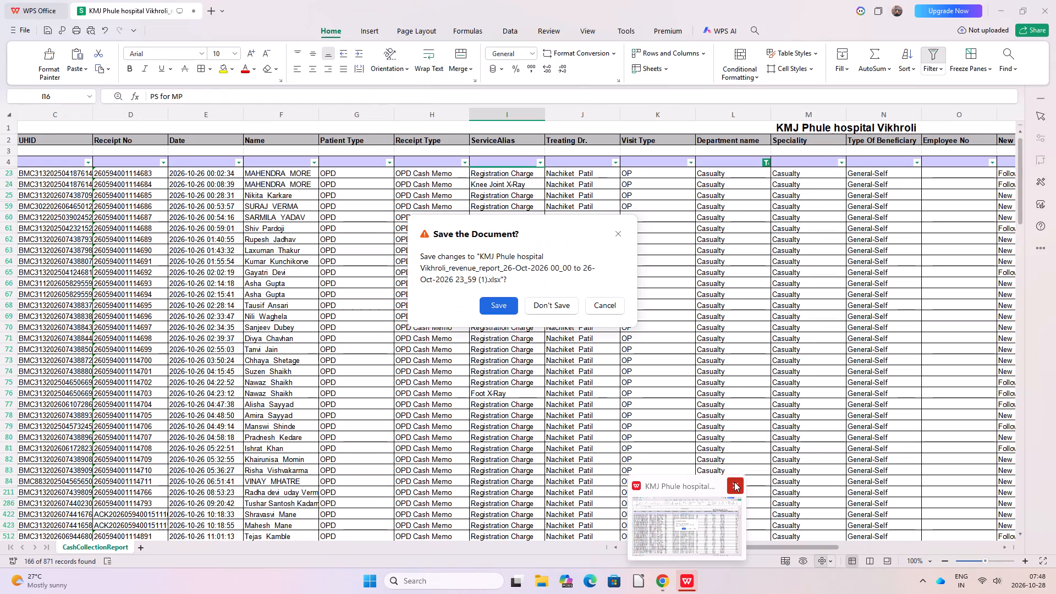
click(734, 483)
click(540, 302)
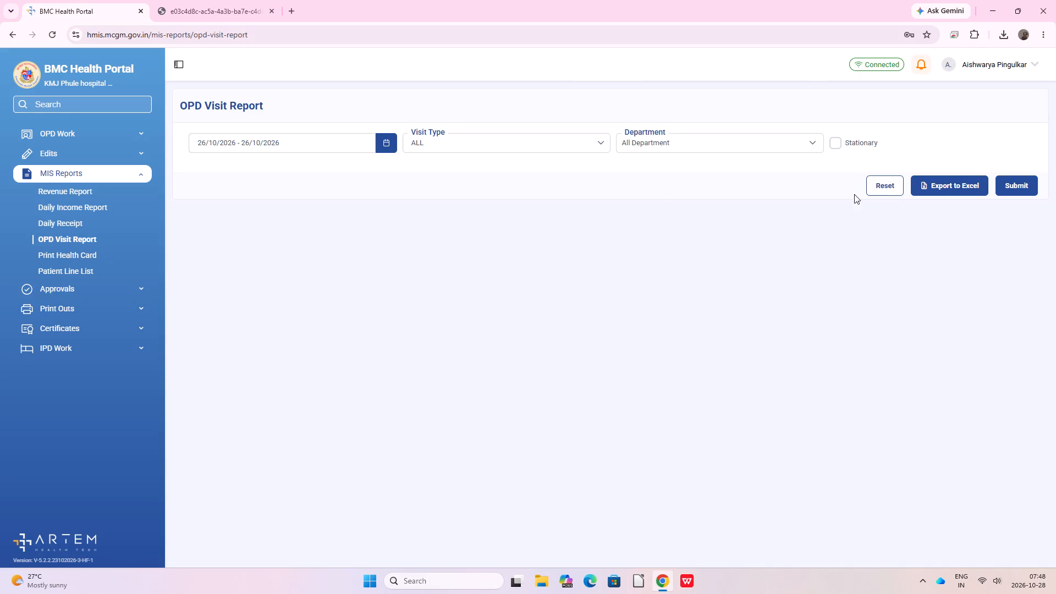
Export the 26/10/2026 OPD Visit Report for all visit types and departments to Excel.
click(934, 186)
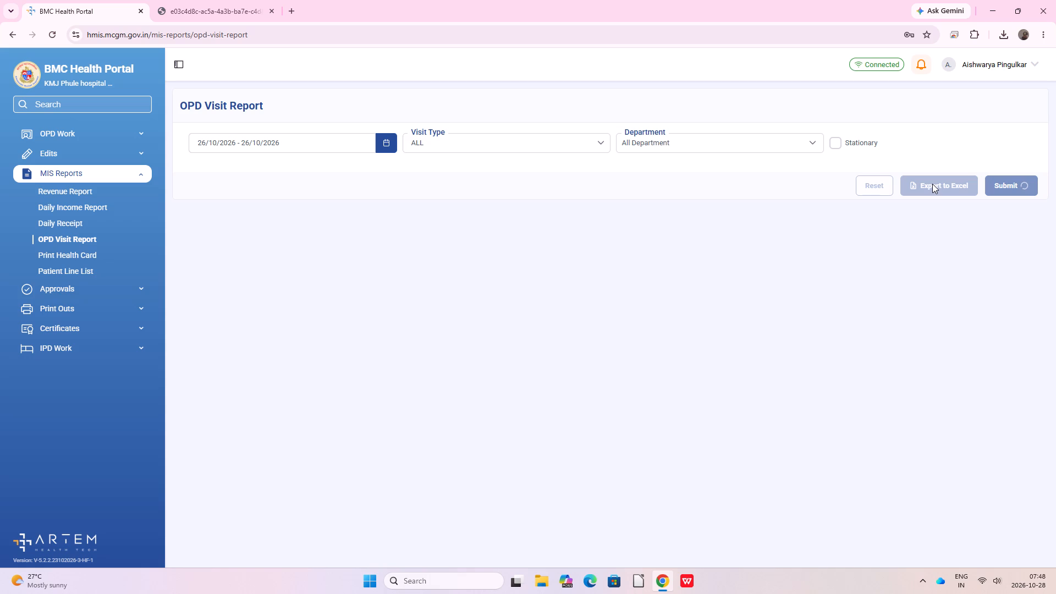
Open the exported 26-Oct-2026 OPD Visit Report workbook and add filters to its header row.
click(944, 56)
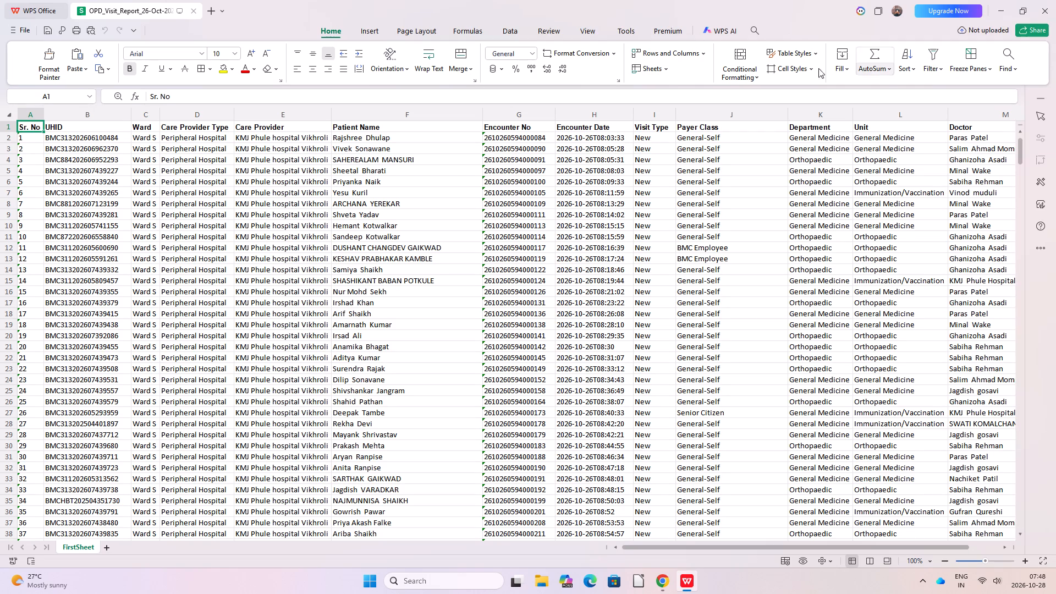
click(9, 127)
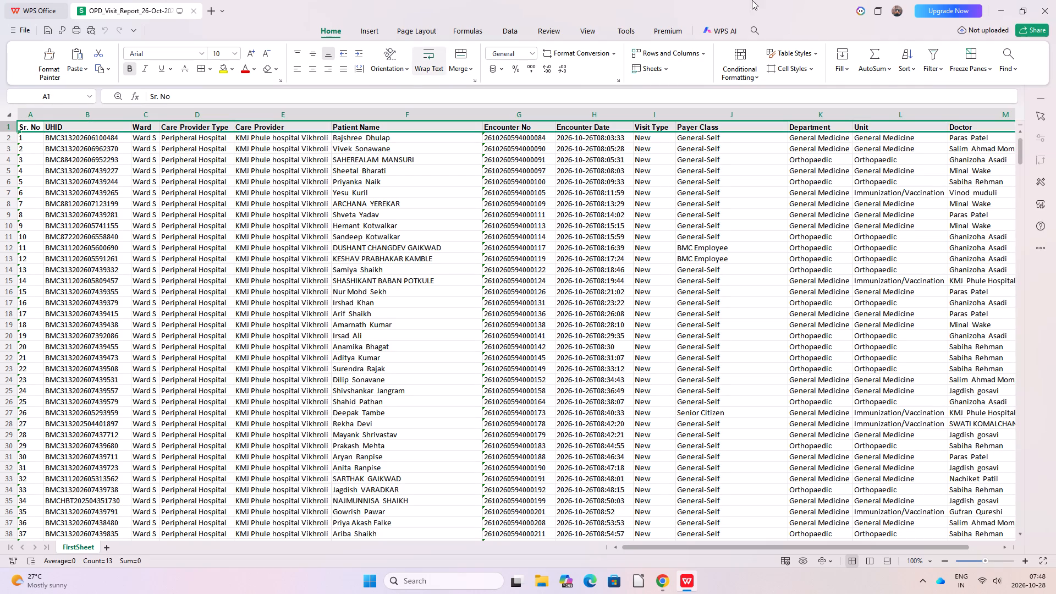
click(935, 56)
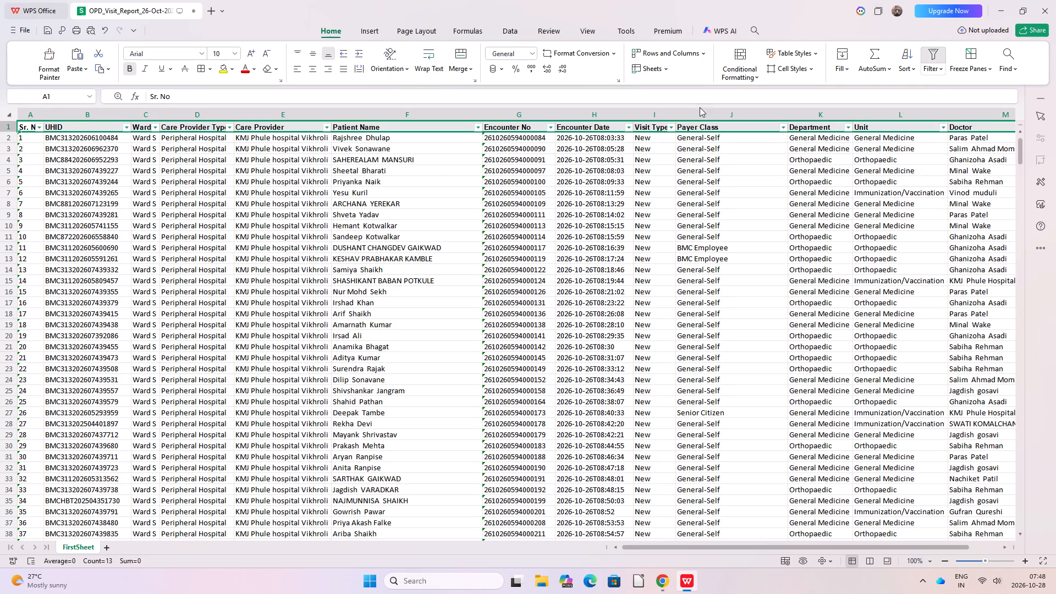
Check the filter values of the Visit Type and Payer Class columns without applying a filter.
click(673, 128)
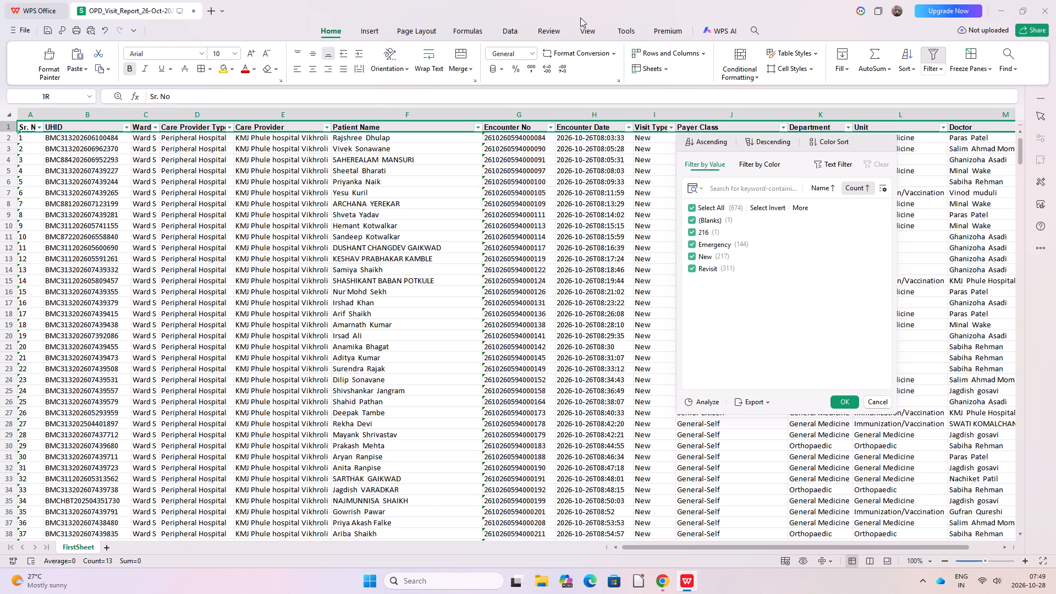
click(544, 165)
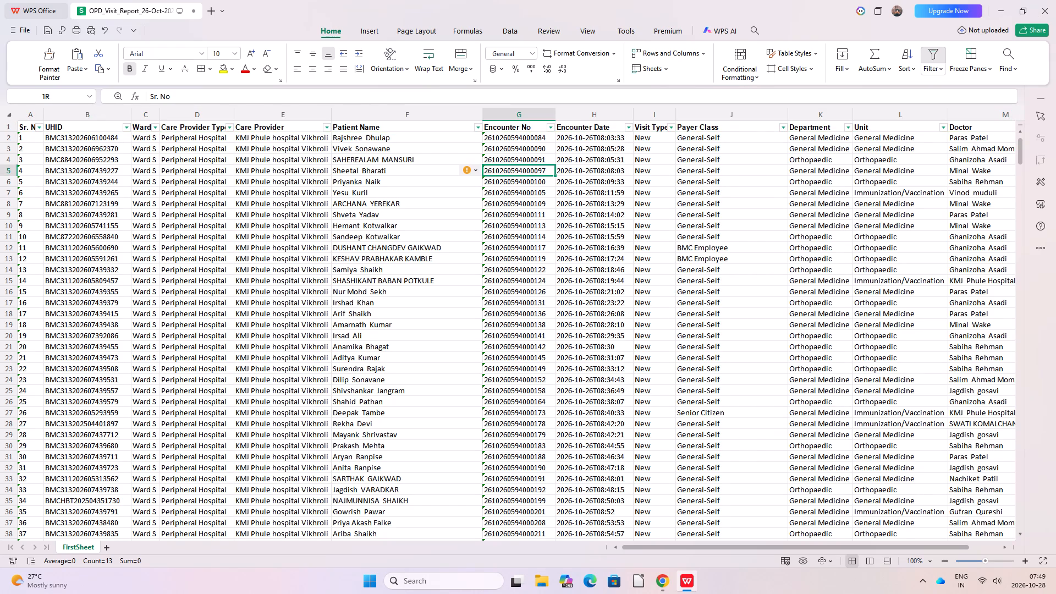
click(784, 127)
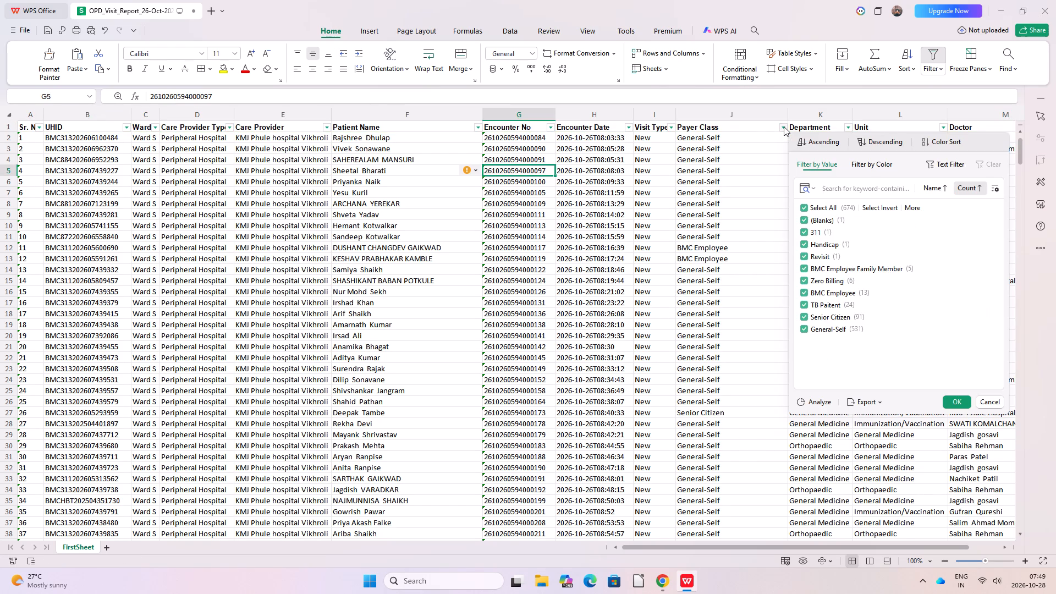
click(784, 127)
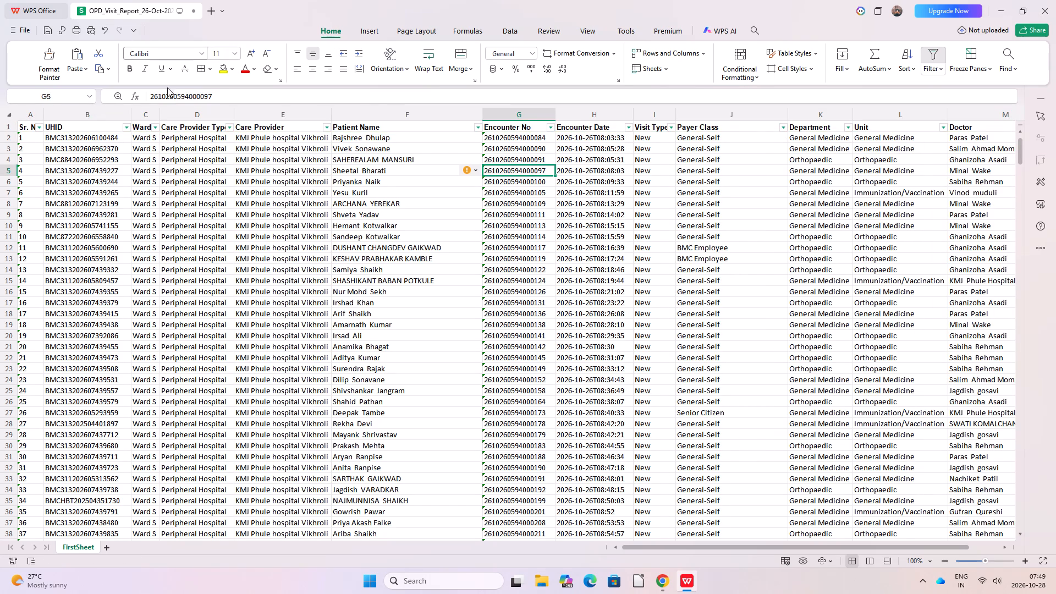
Filter the Unit column to Immunization/Vaccination only and look through the filtered records.
drag(759, 547, 796, 551)
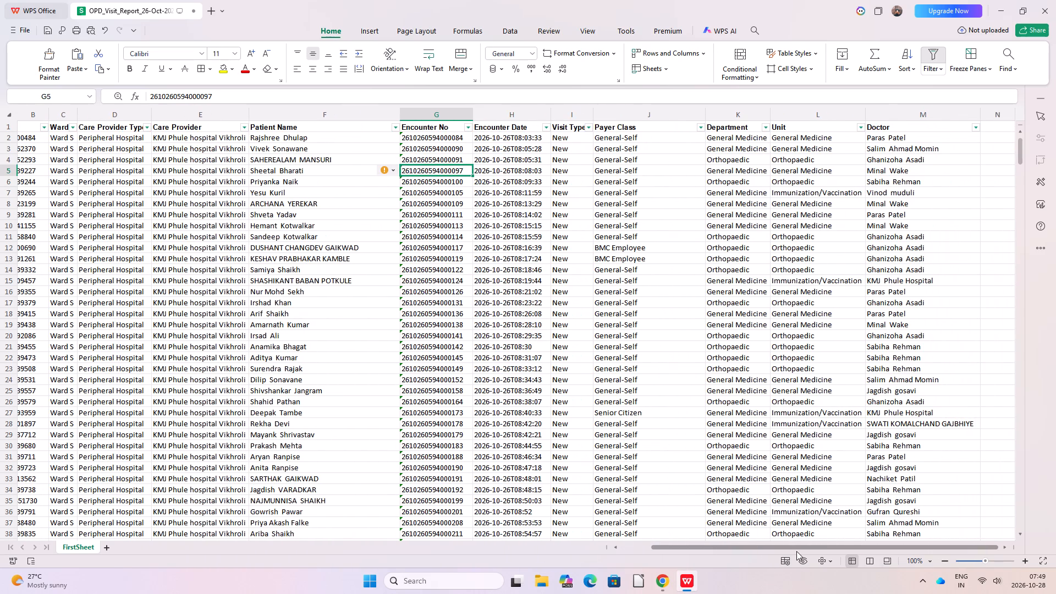
drag(796, 551, 817, 553)
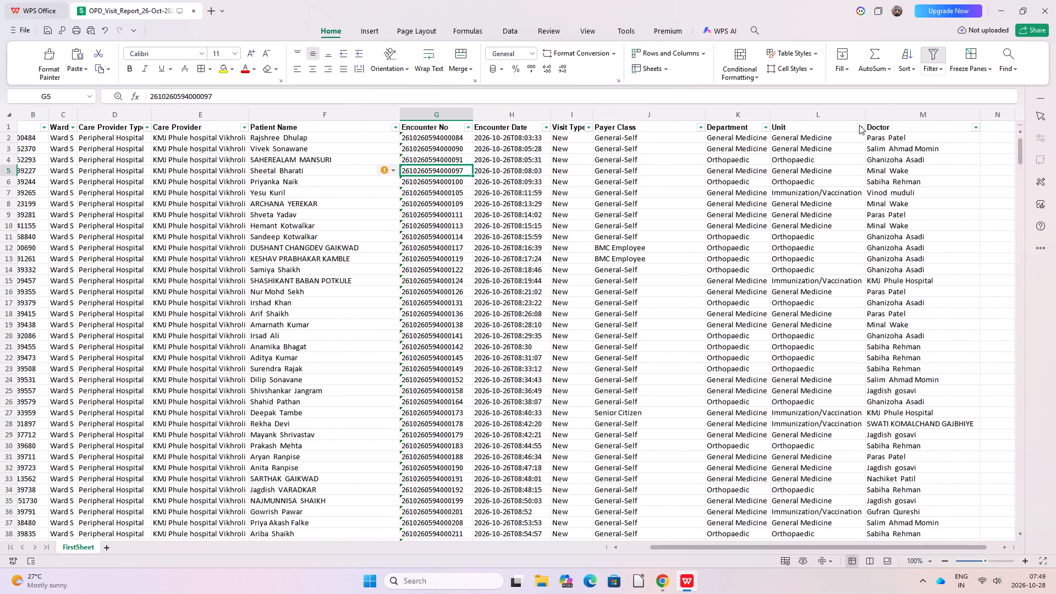
click(860, 125)
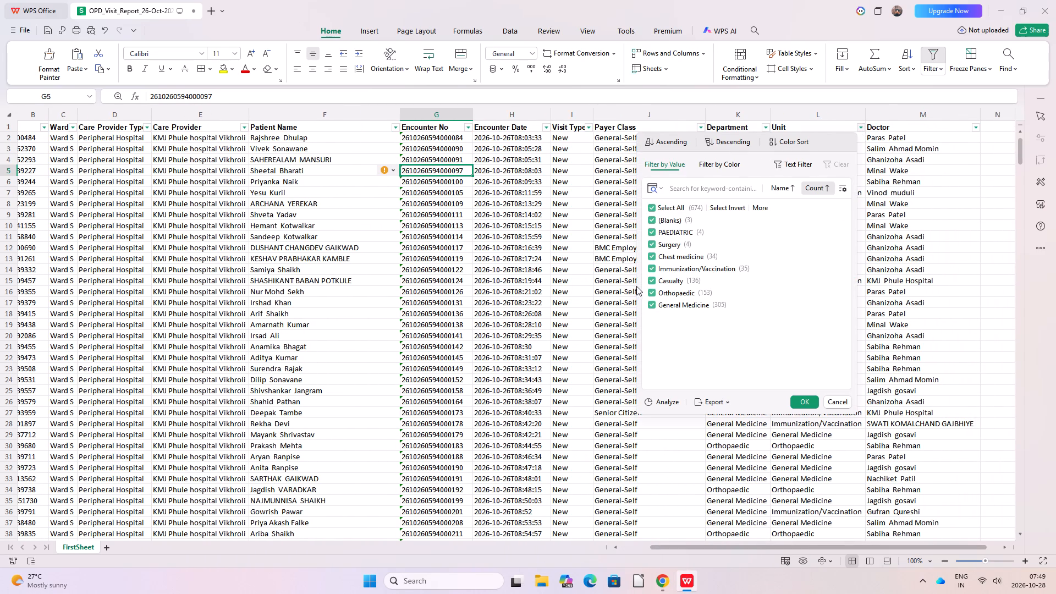
click(653, 207)
click(652, 265)
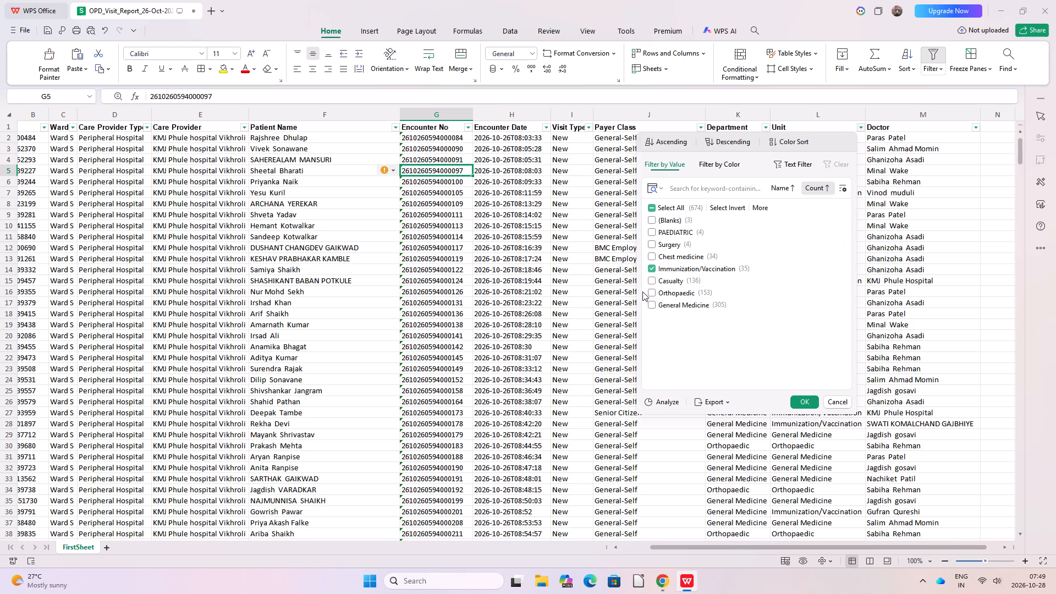
click(796, 400)
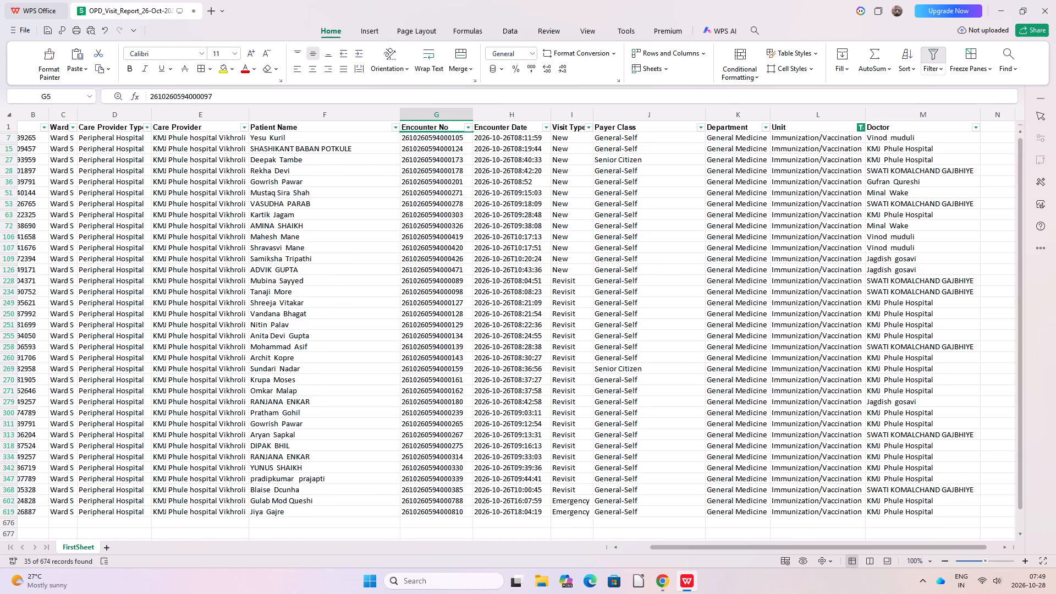
scroll(714, 356, down, 5)
scroll(714, 356, up, 4)
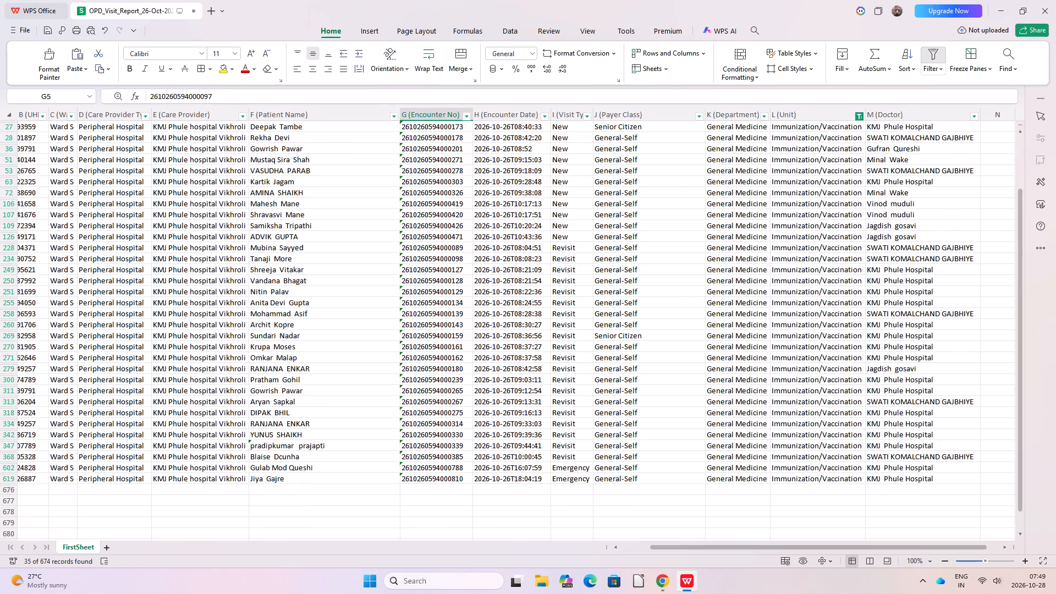
scroll(714, 356, up, 2)
Open the Visit Type filter values for the filtered Immunization/Vaccination records to examine the breakdown by visit type.
click(588, 127)
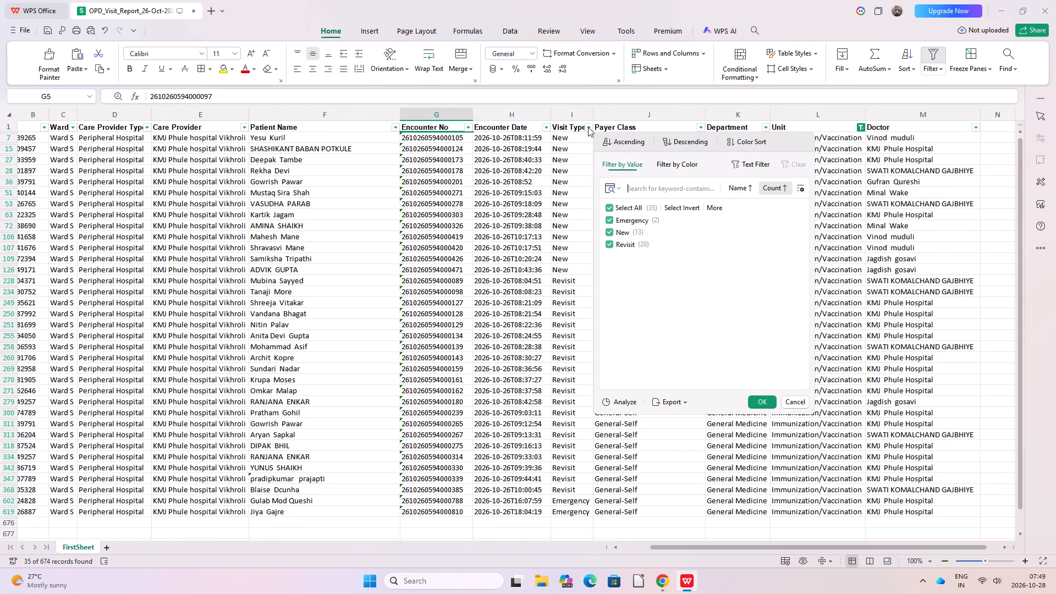
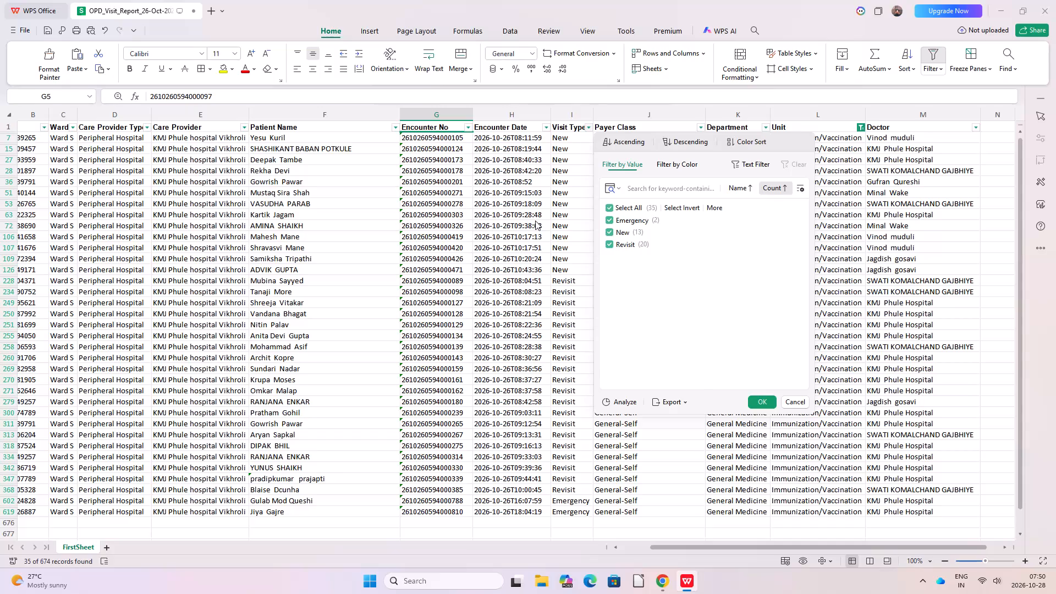
Close the Visit Type filter values without applying a filter and look over the filtered Immunization/Vaccination records.
click(535, 221)
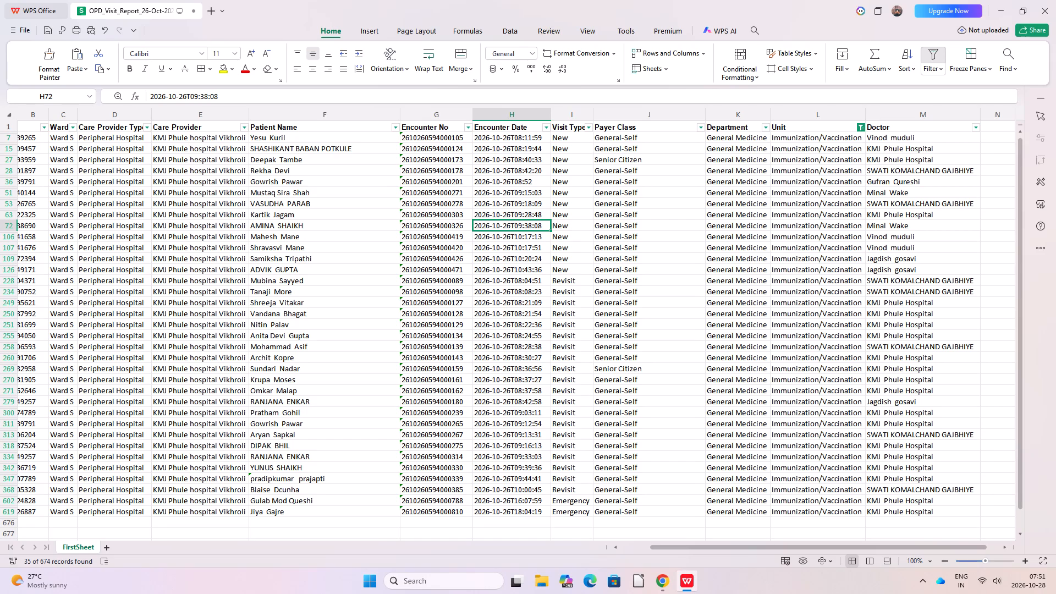
scroll(547, 223, up, 1)
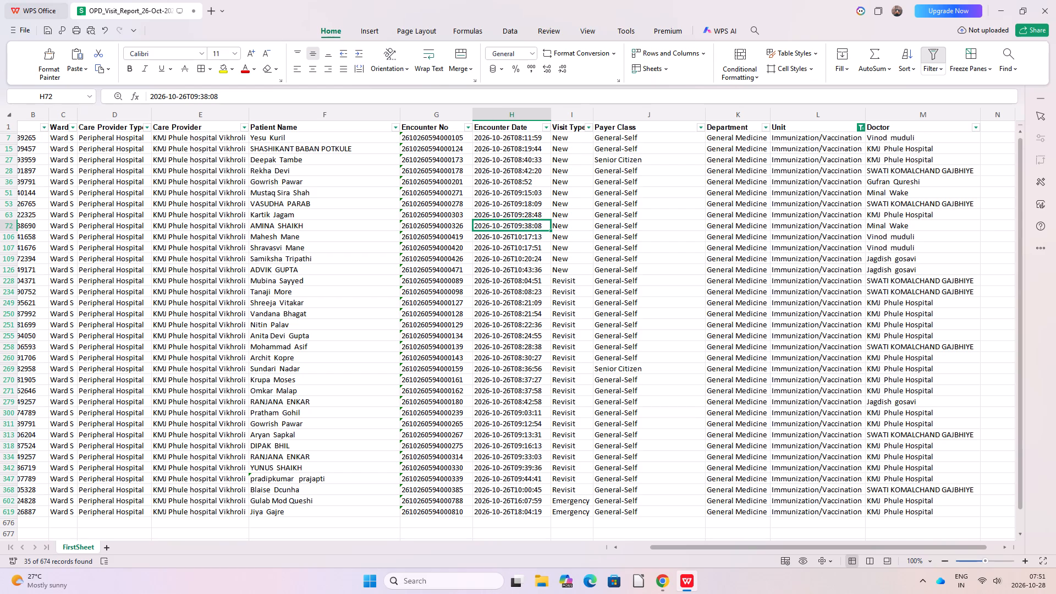
Switch to the 26-Oct-2026 patient list PDF in Chrome and search it for "immunization/vaccination".
click(669, 577)
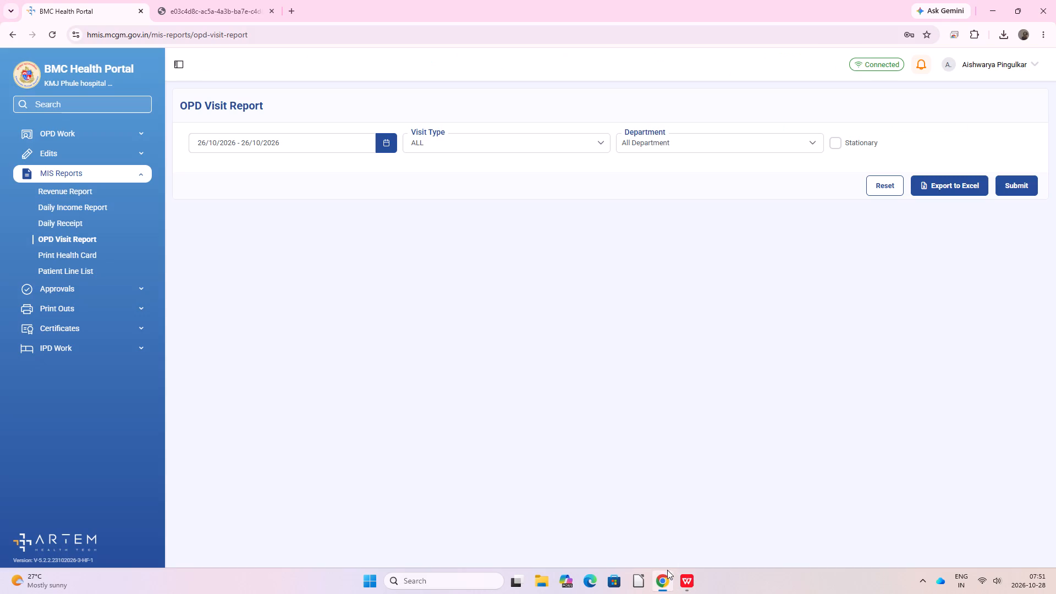
click(190, 8)
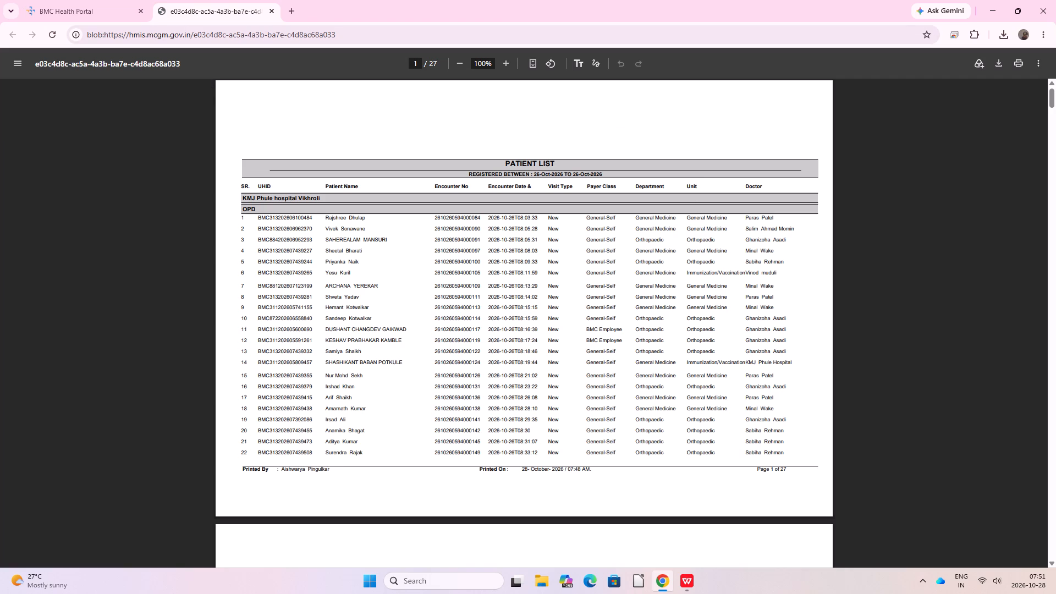
key(shift+f)
key(ctrl+f)
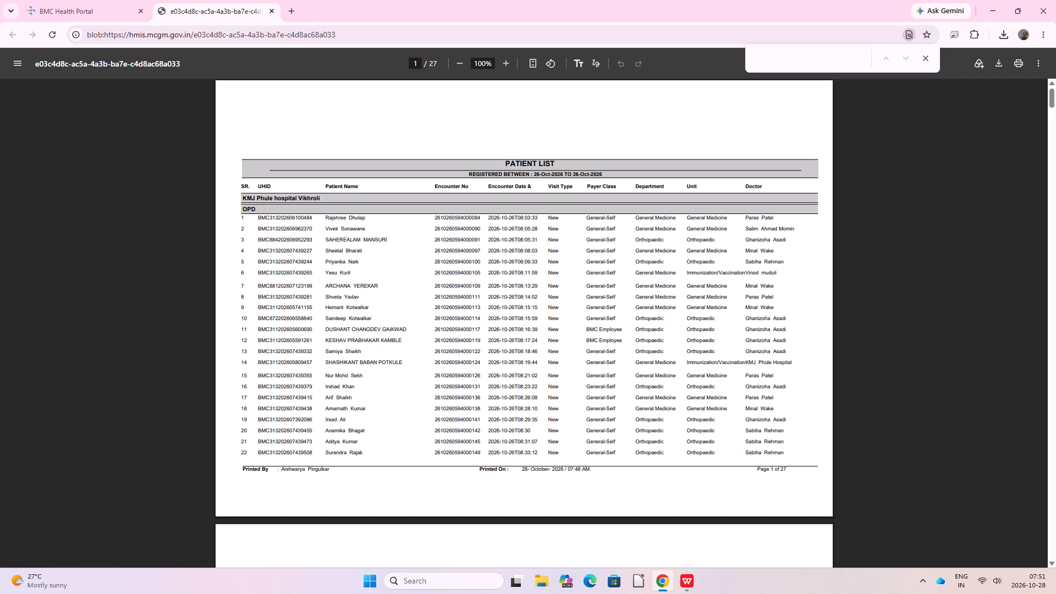
text(imm)
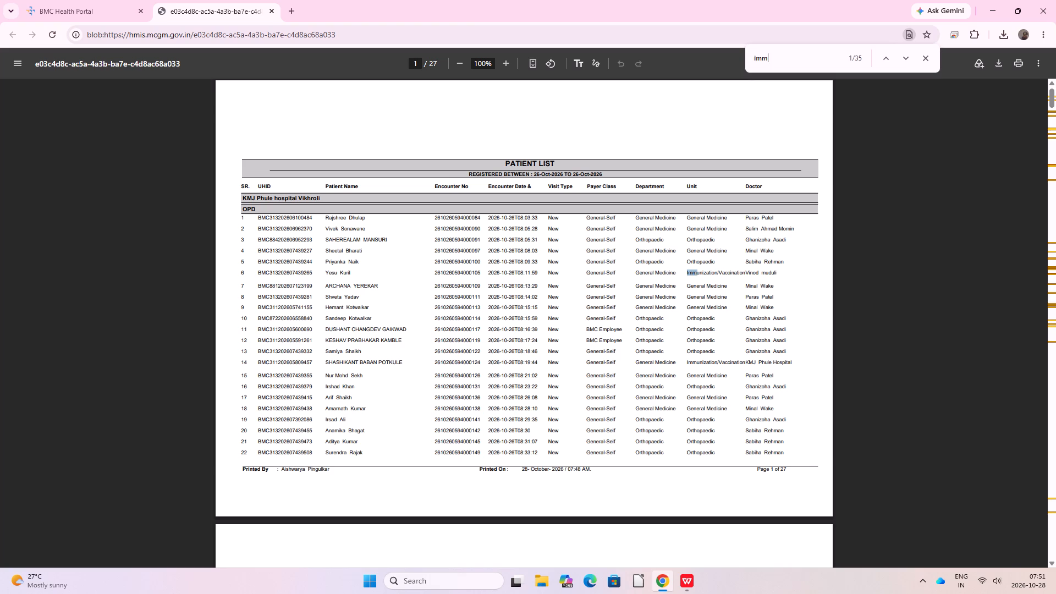
text(un)
text(ization)
key(space)
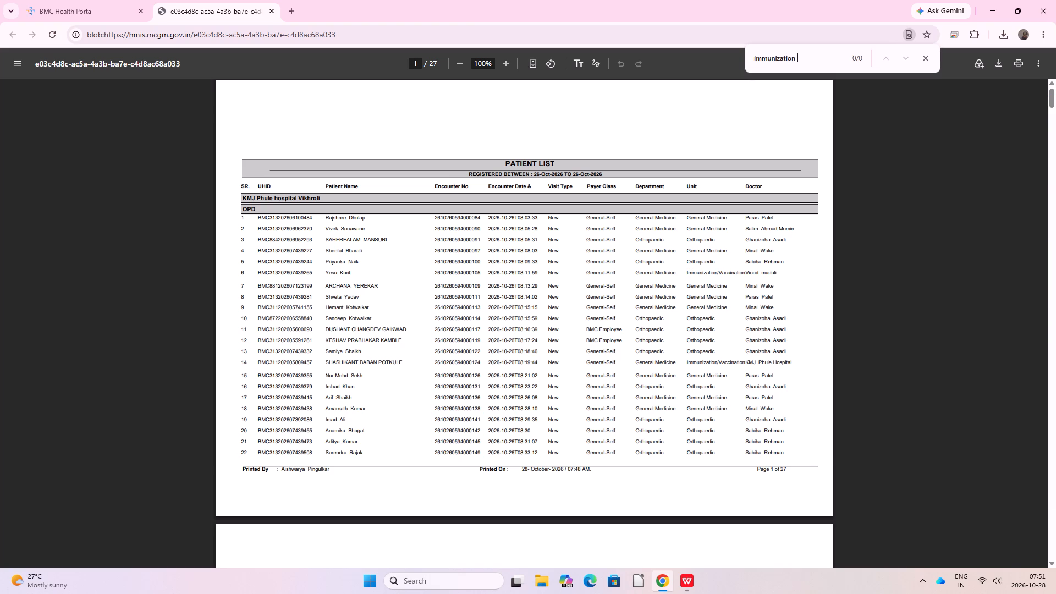
key(BackSpace)
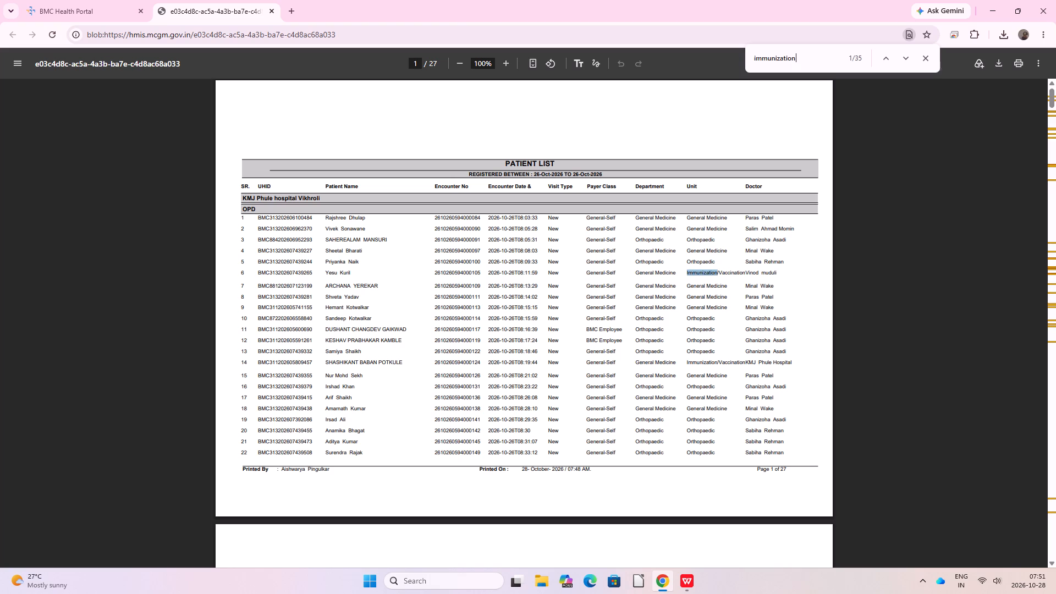
text(/vacc)
text(inatiom)
key(BackSpace)
text(n)
key(space)
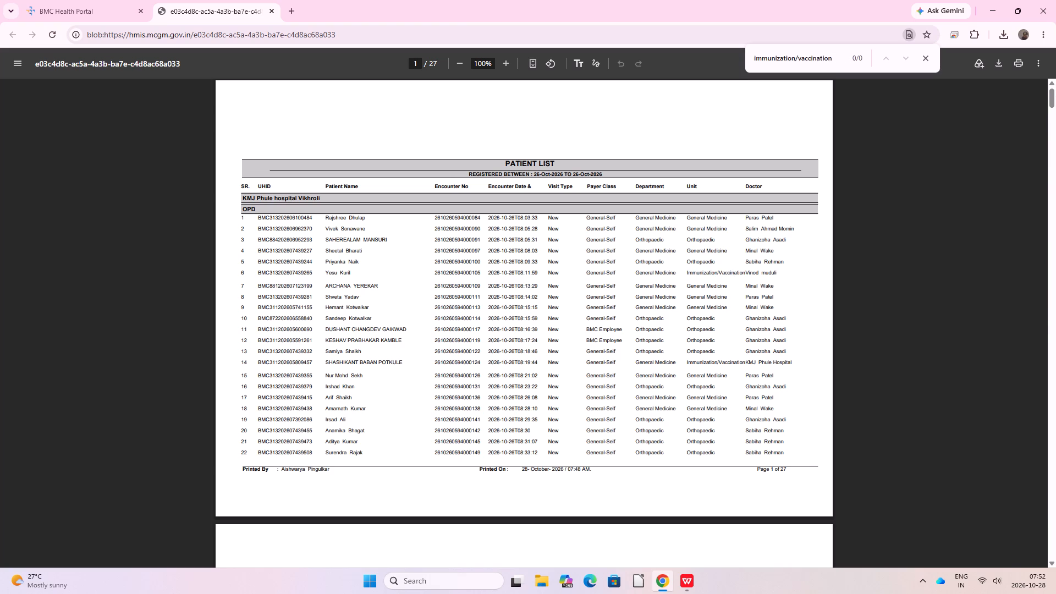
key(BackSpace)
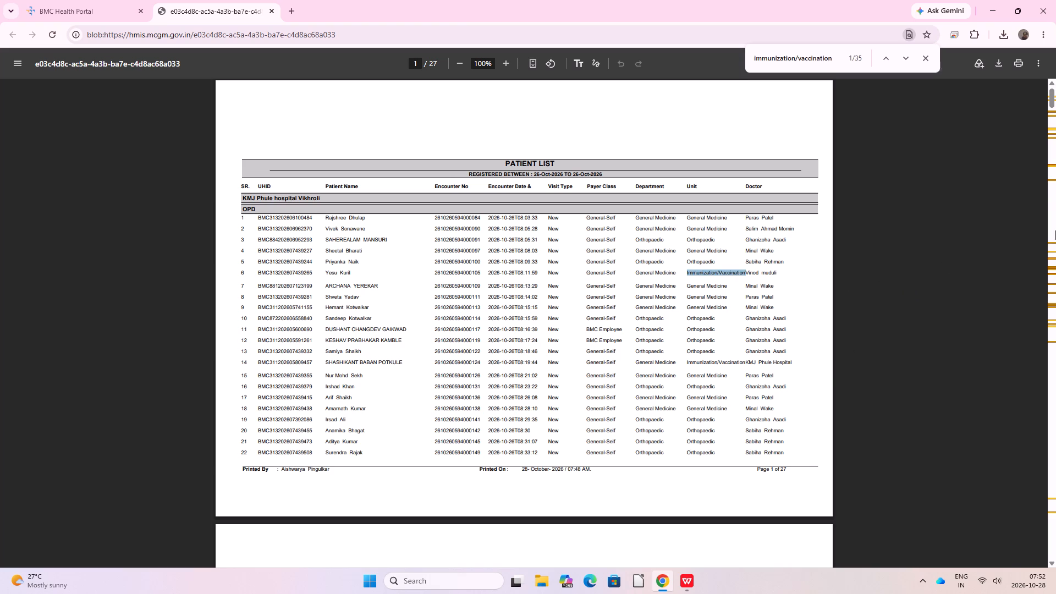
Look through the Immunization/Vaccination entries on the first three pages of the patient list, ending back on page 1.
scroll(915, 206, down, 1)
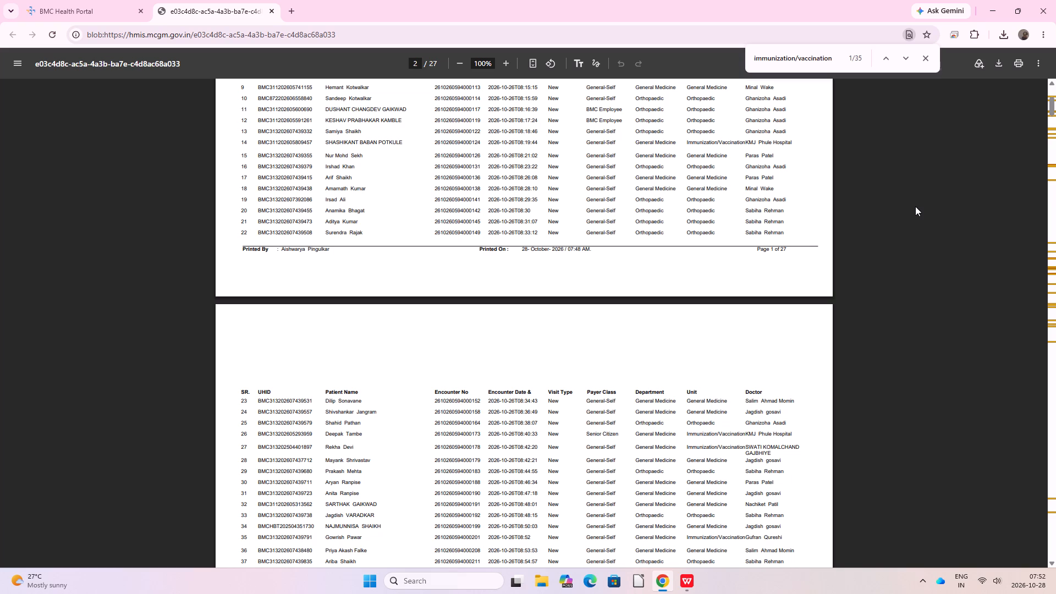
scroll(804, 220, down, 3)
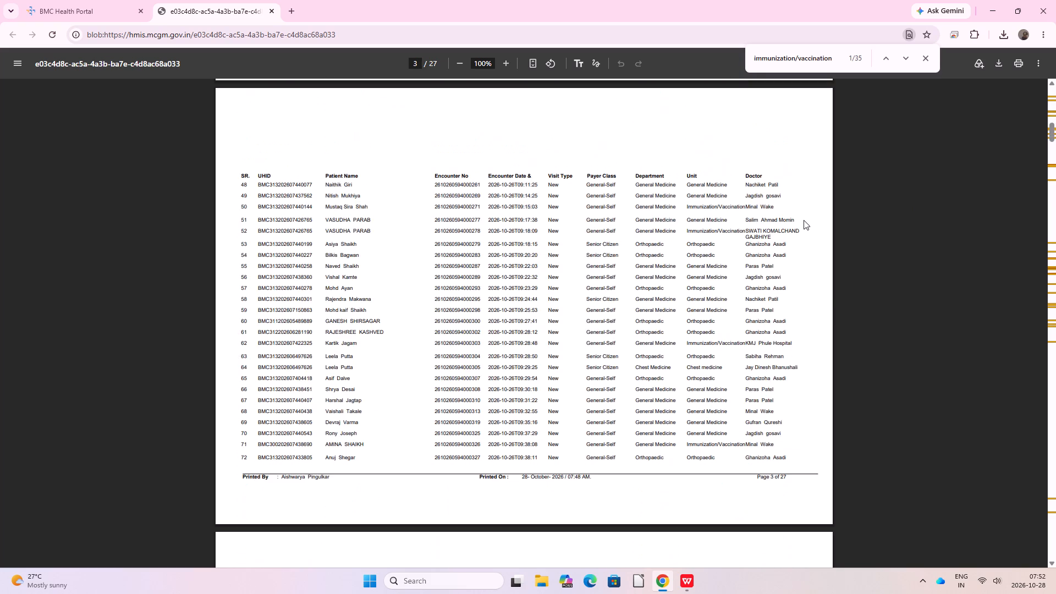
scroll(804, 220, up, 2)
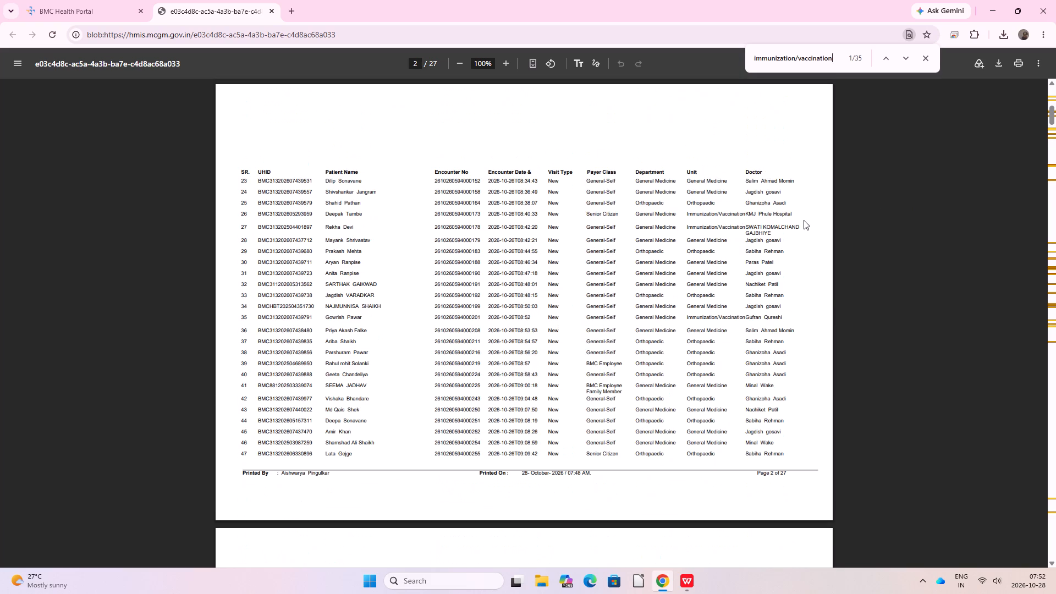
scroll(751, 230, down, 2)
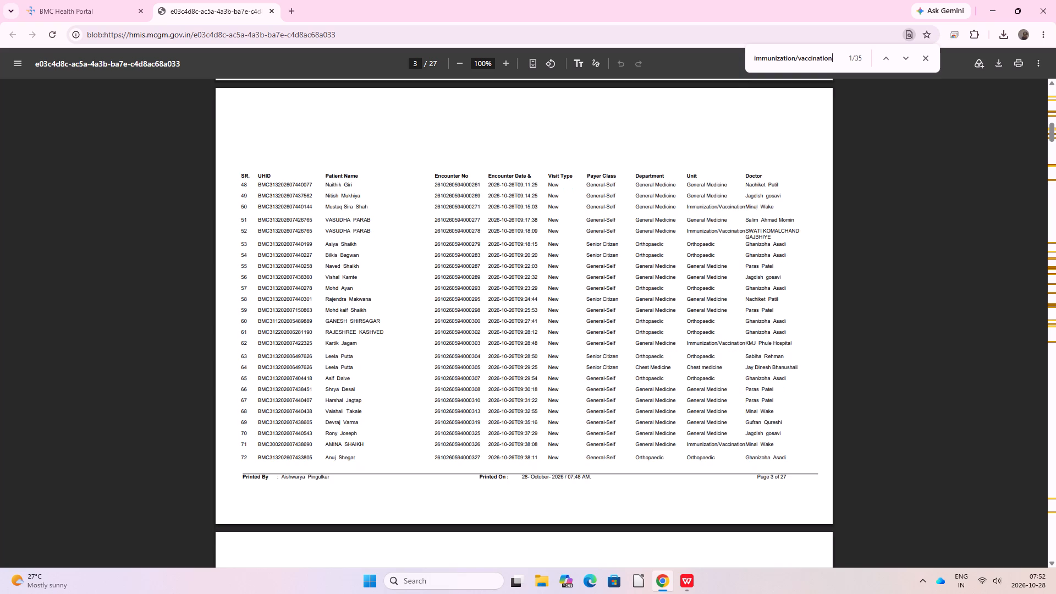
scroll(751, 230, up, 4)
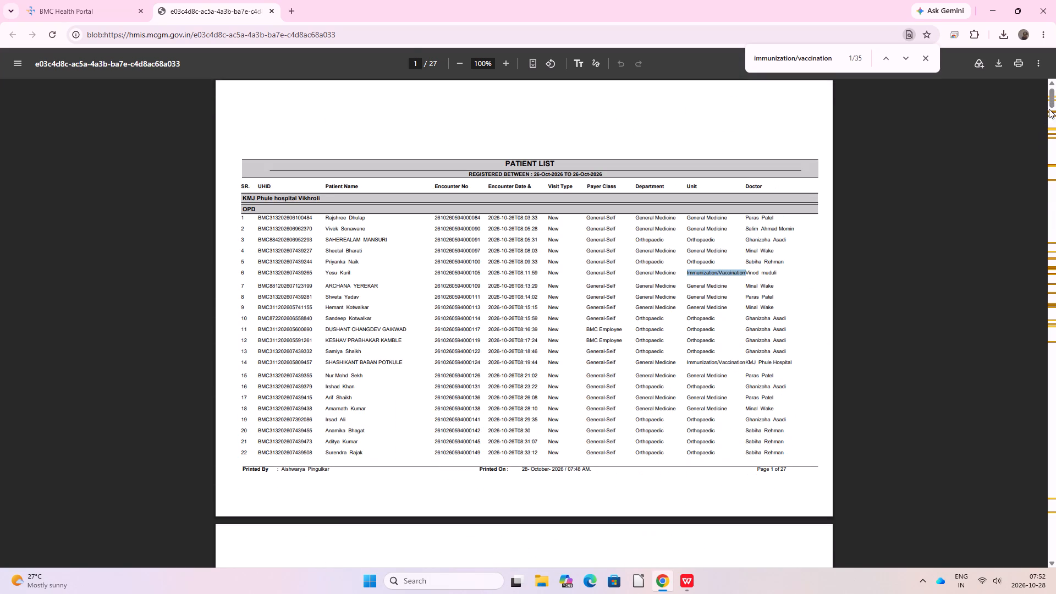
click(1052, 103)
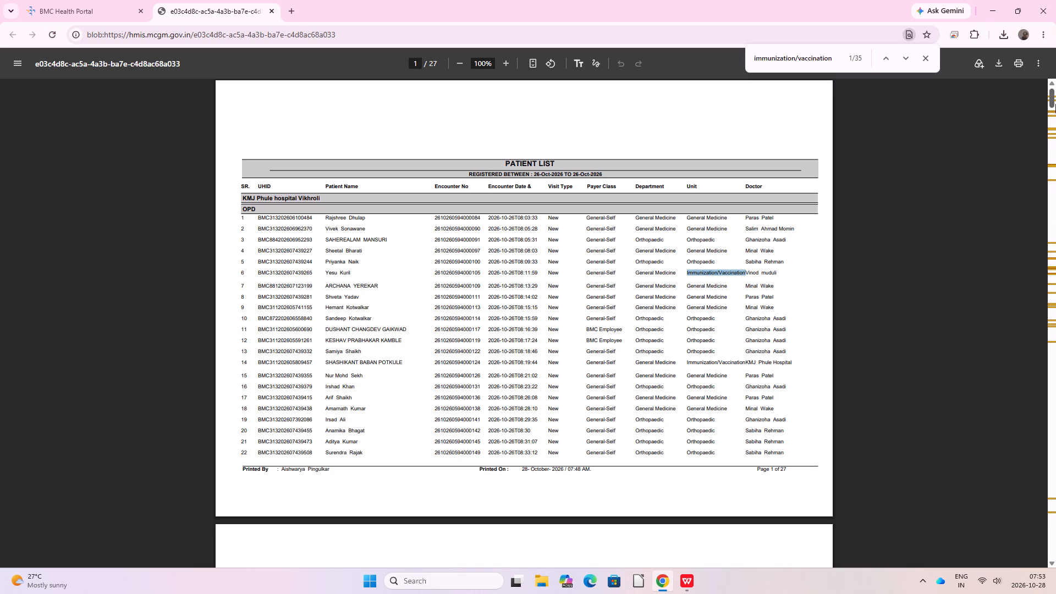
Go through the patient list from page 1 to page 10, examining the Immunization/Vaccination entries and their visit types.
scroll(790, 303, down, 3)
scroll(784, 312, up, 2)
scroll(784, 312, down, 1)
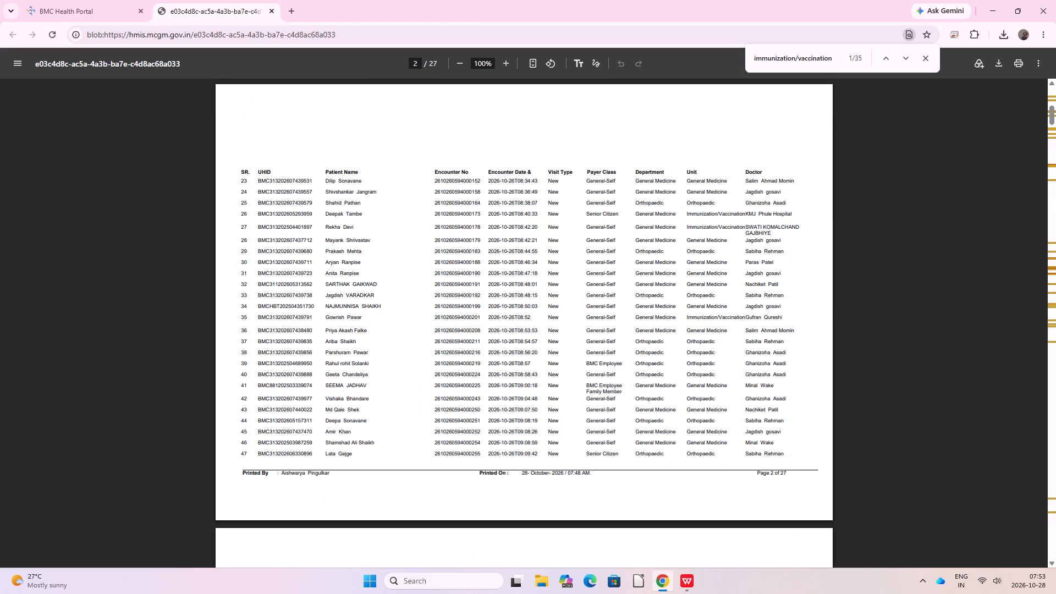
scroll(838, 325, down, 2)
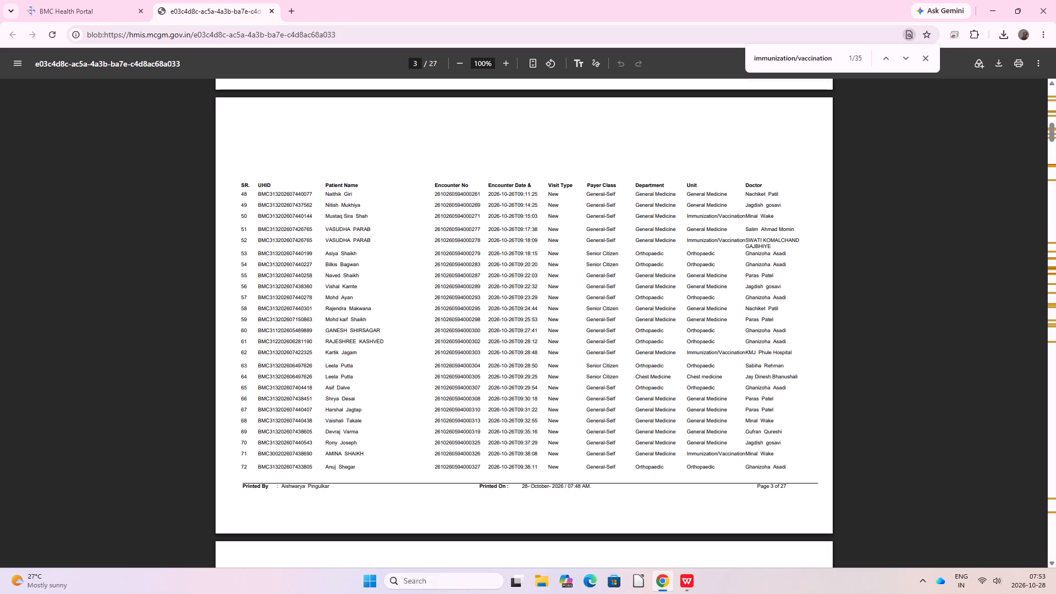
scroll(788, 324, down, 2)
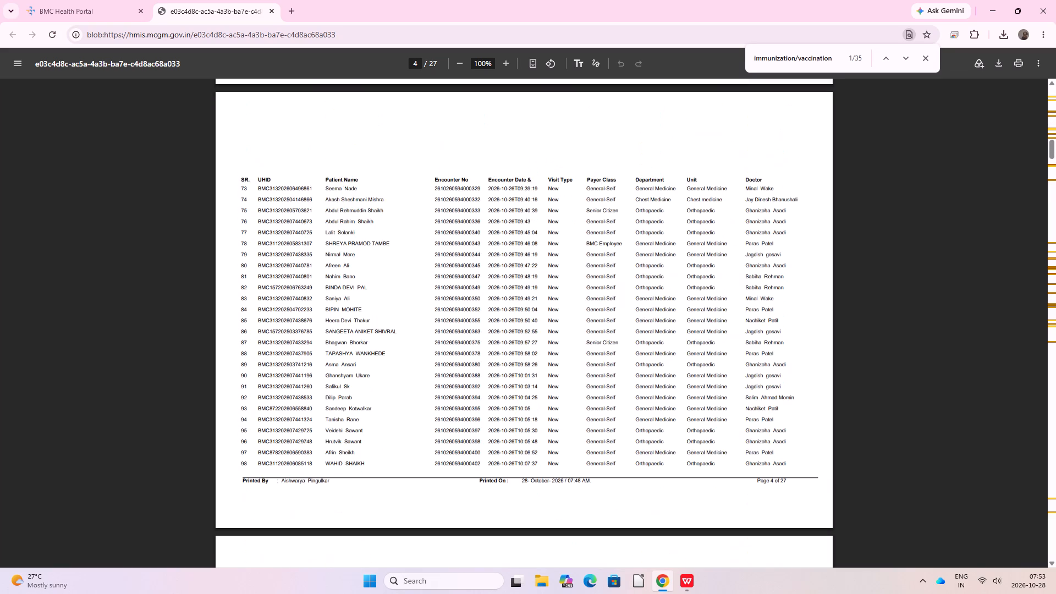
scroll(788, 324, up, 1)
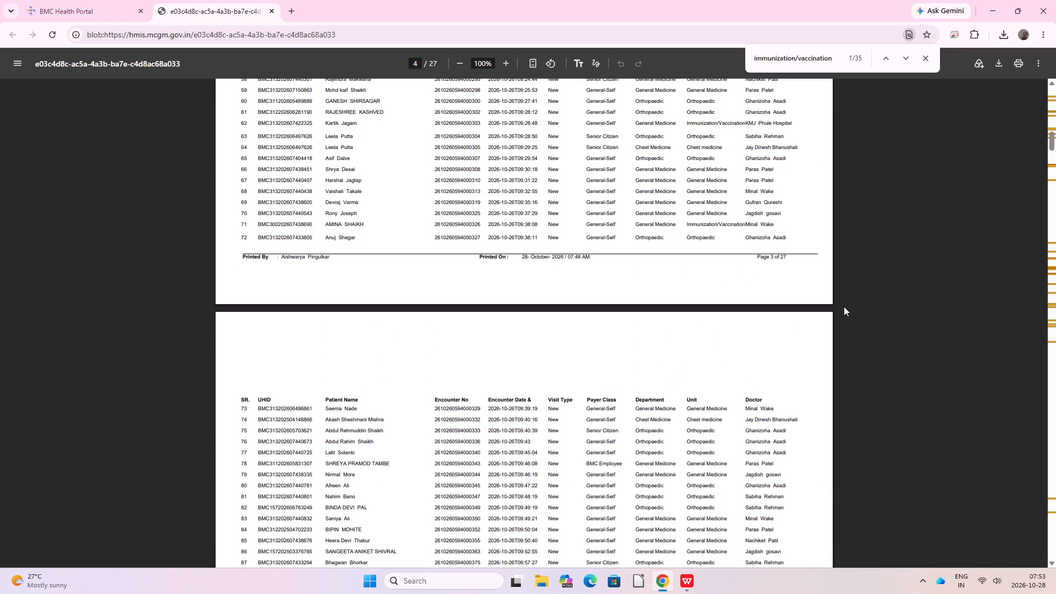
scroll(844, 306, down, 1)
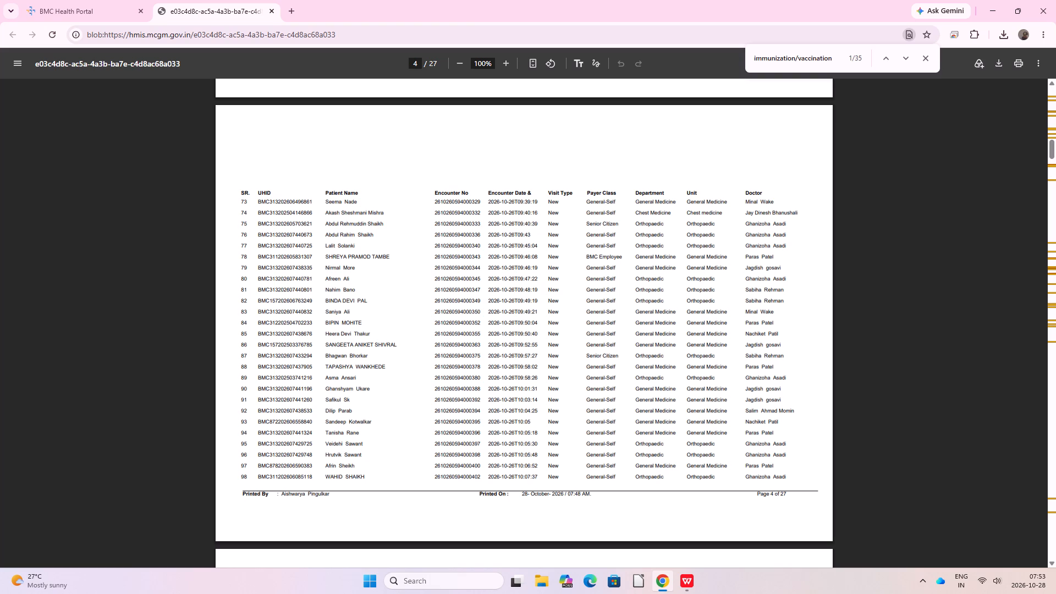
scroll(727, 365, down, 2)
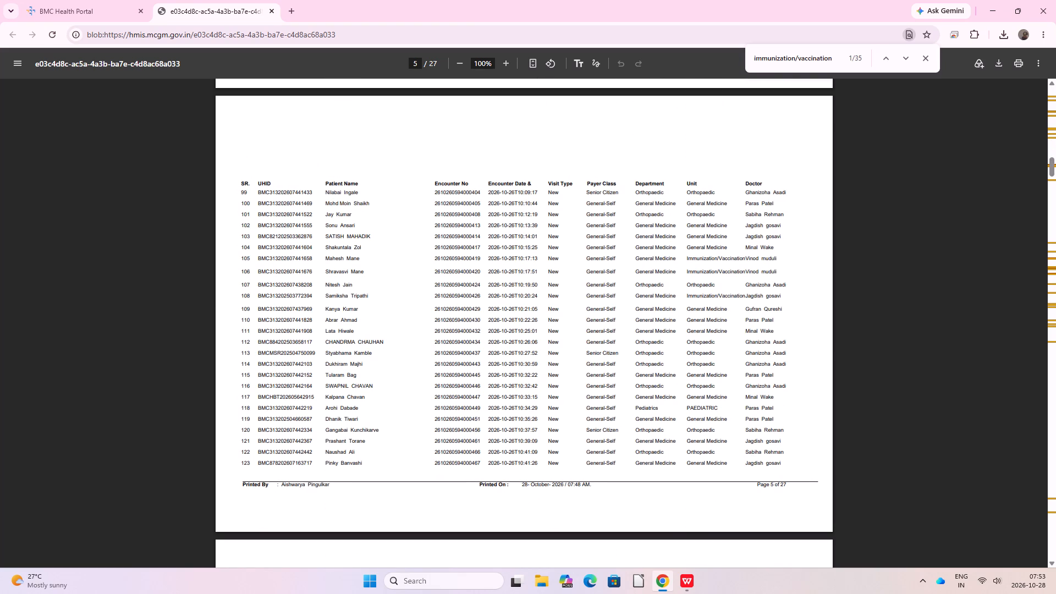
scroll(811, 278, down, 2)
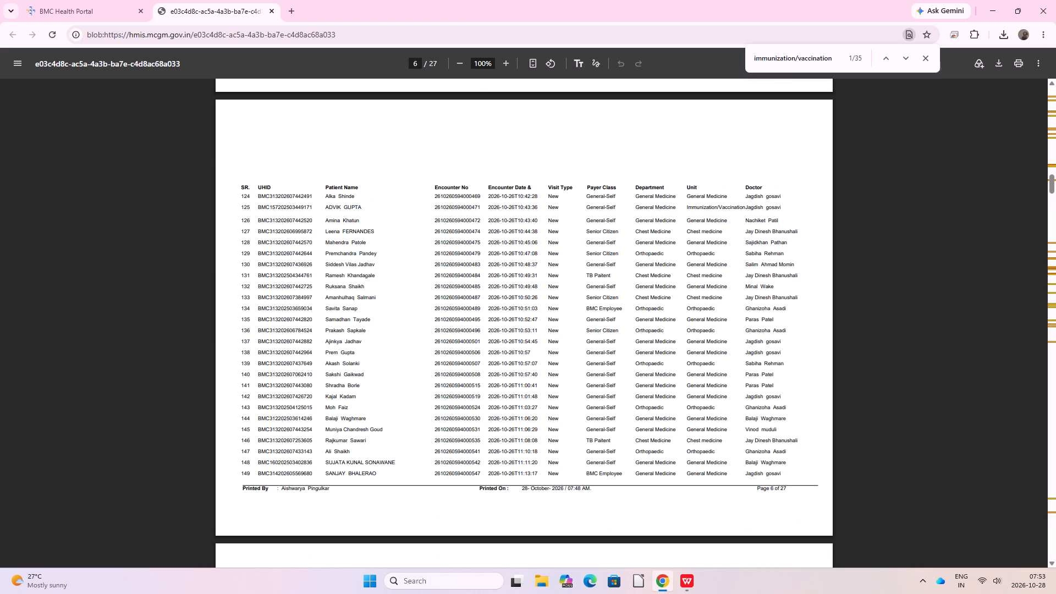
scroll(728, 324, down, 1)
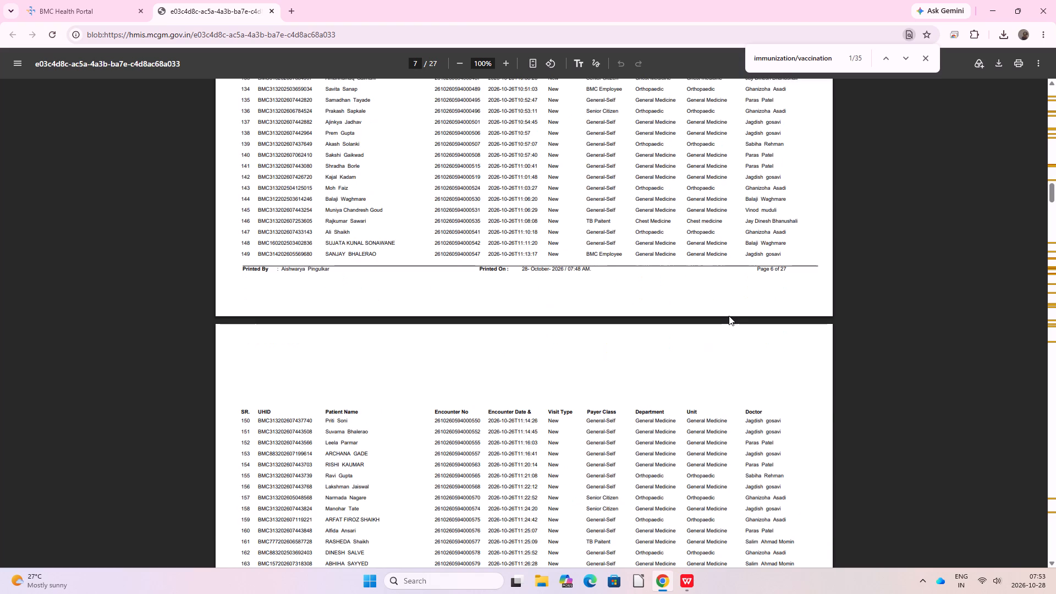
scroll(729, 316, down, 3)
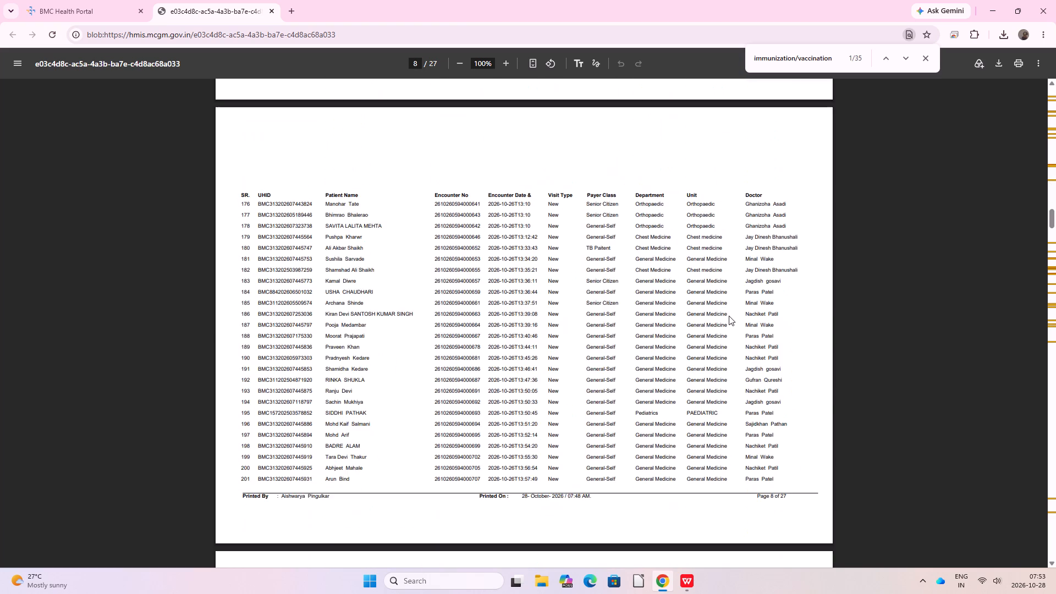
scroll(729, 316, down, 4)
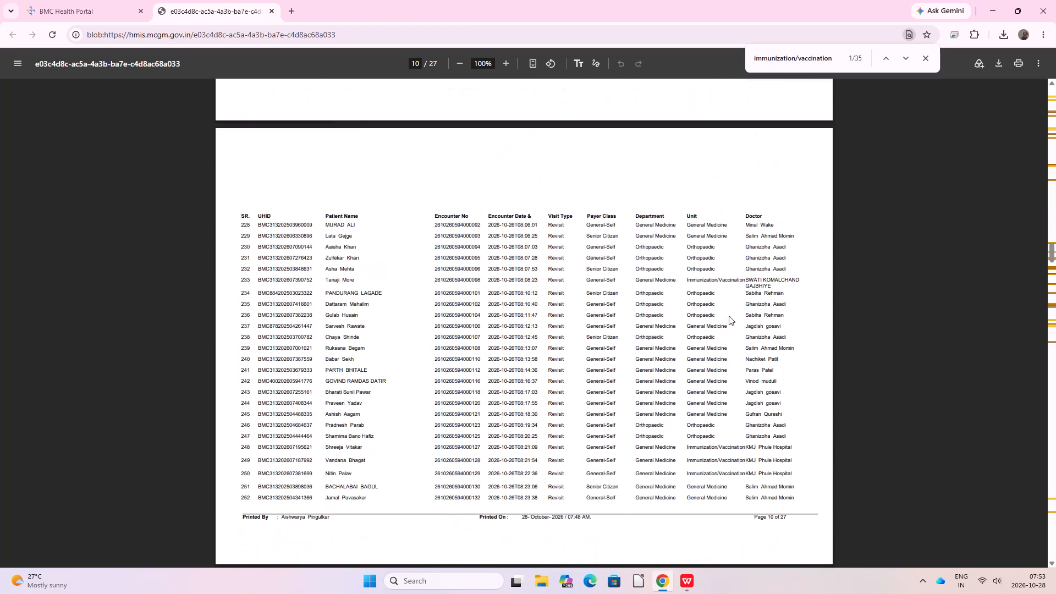
scroll(729, 316, up, 2)
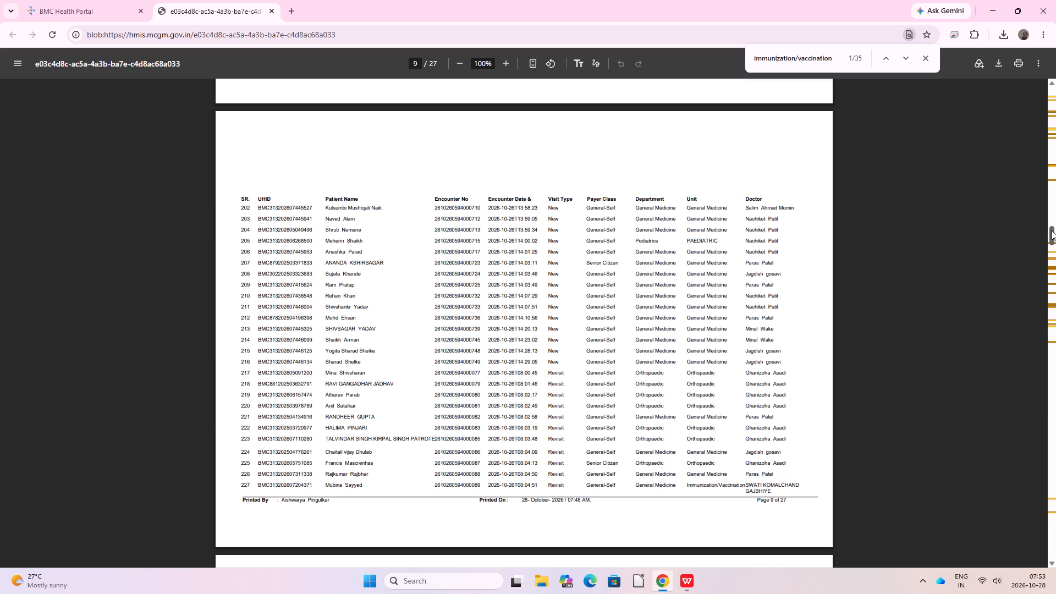
Scan the patient list again from page 1 to page 10 for Immunization/Vaccination entries, and return to page 1.
drag(1052, 230, 1040, 94)
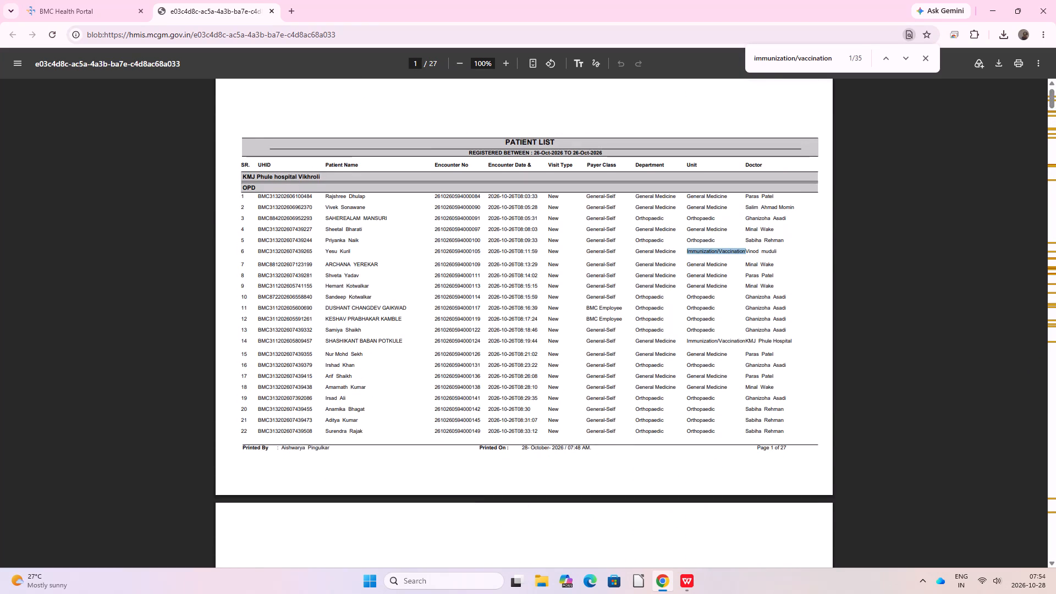
click(883, 236)
click(712, 258)
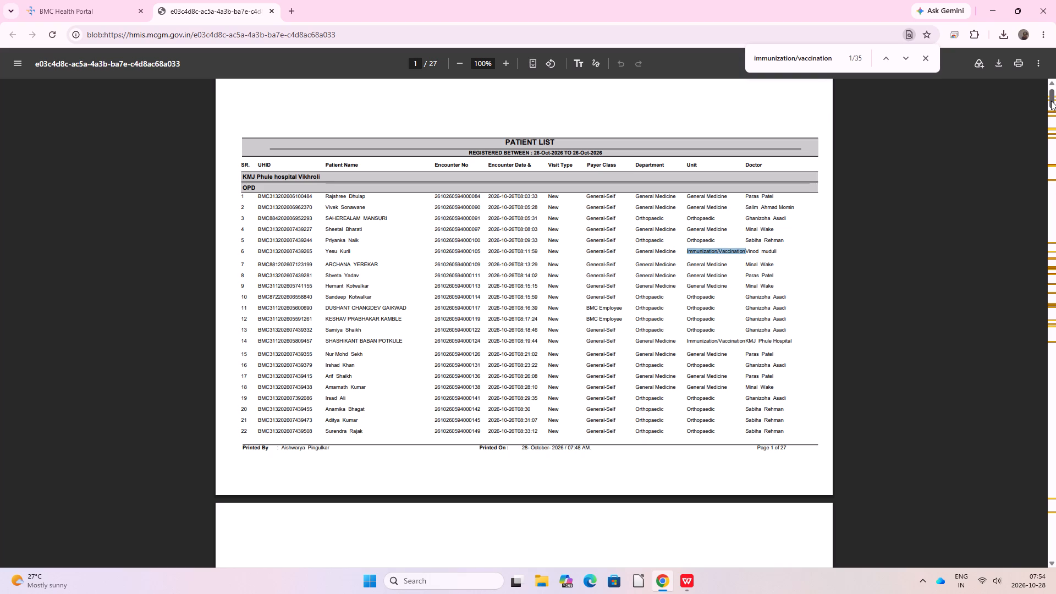
drag(1051, 101, 1055, 150)
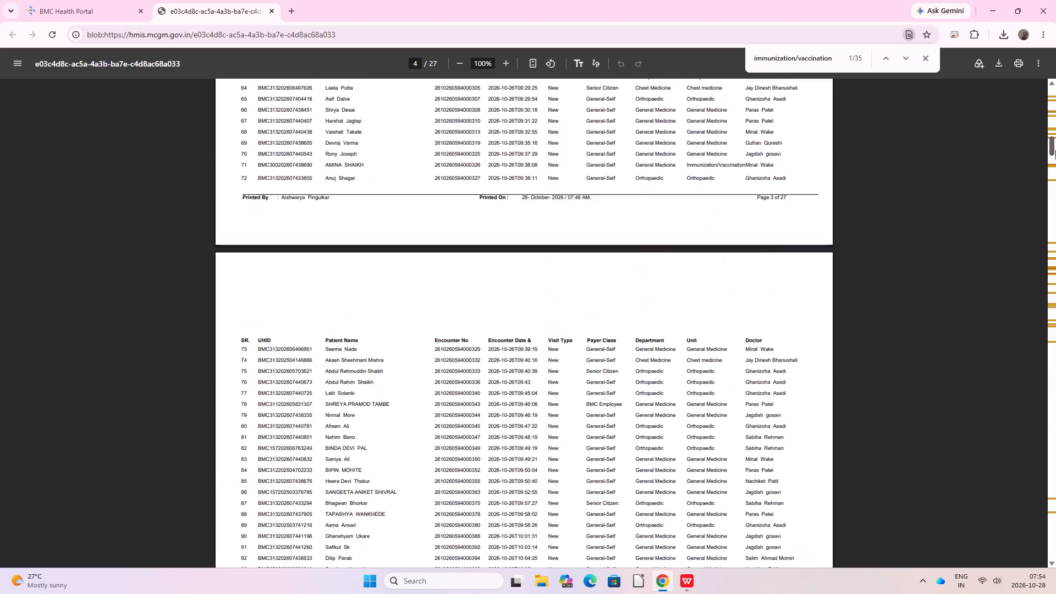
drag(1055, 150, 1055, 193)
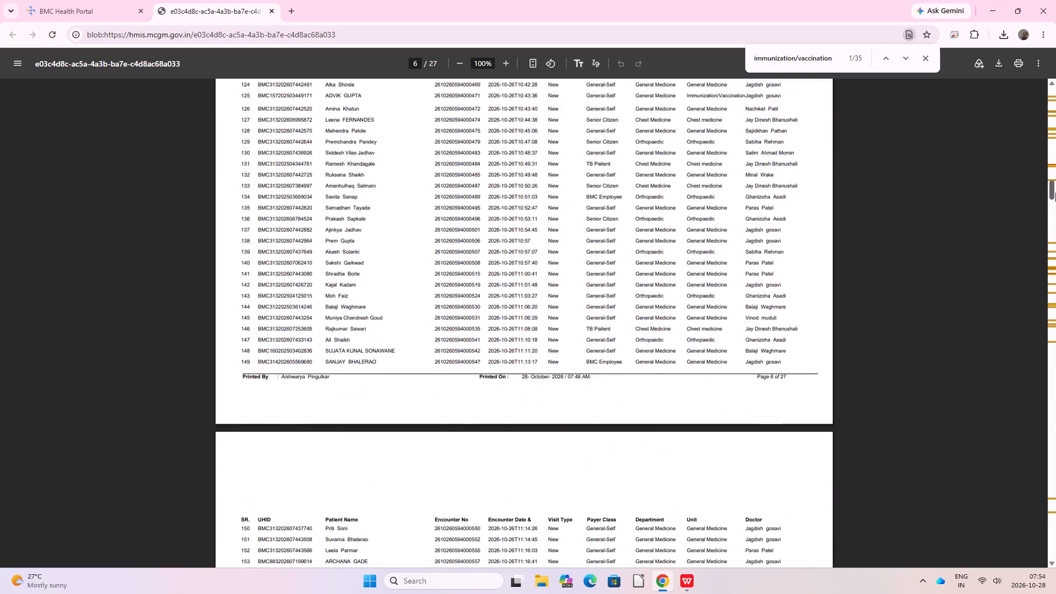
drag(1055, 193, 1055, 244)
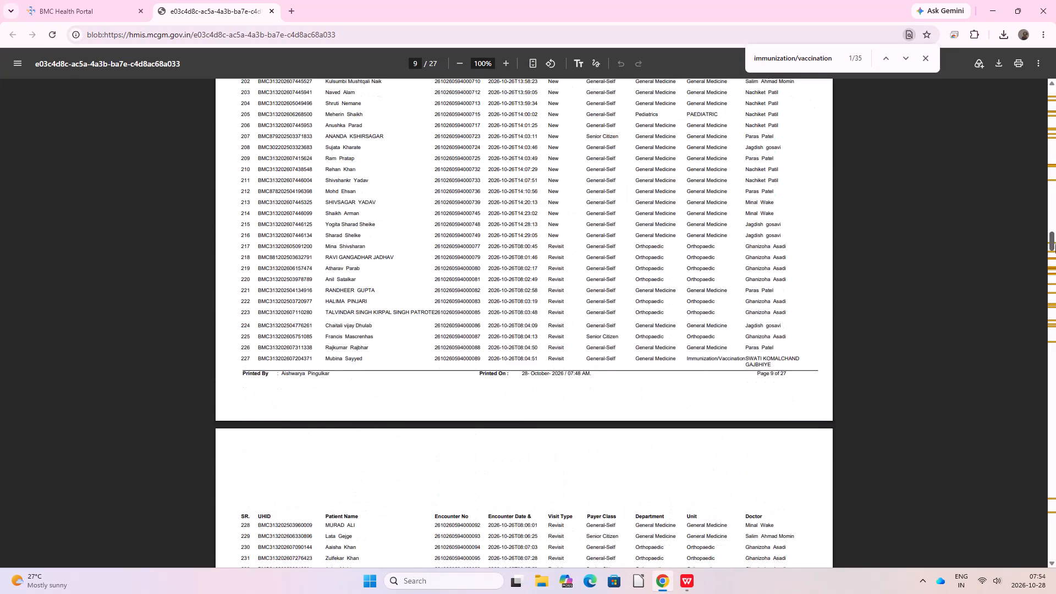
drag(1055, 244, 1055, 245)
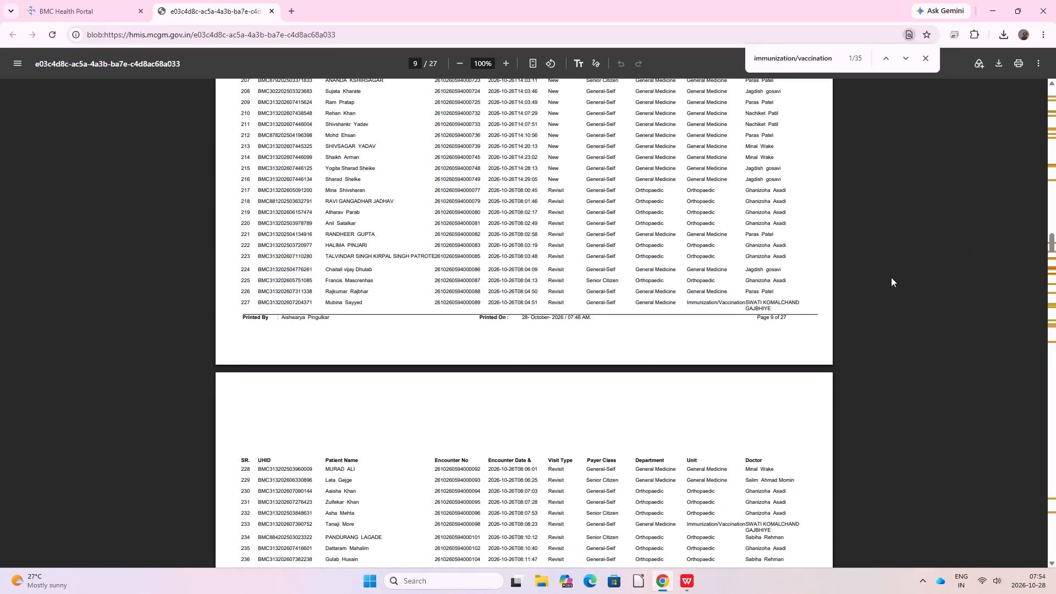
drag(1052, 243, 1055, 246)
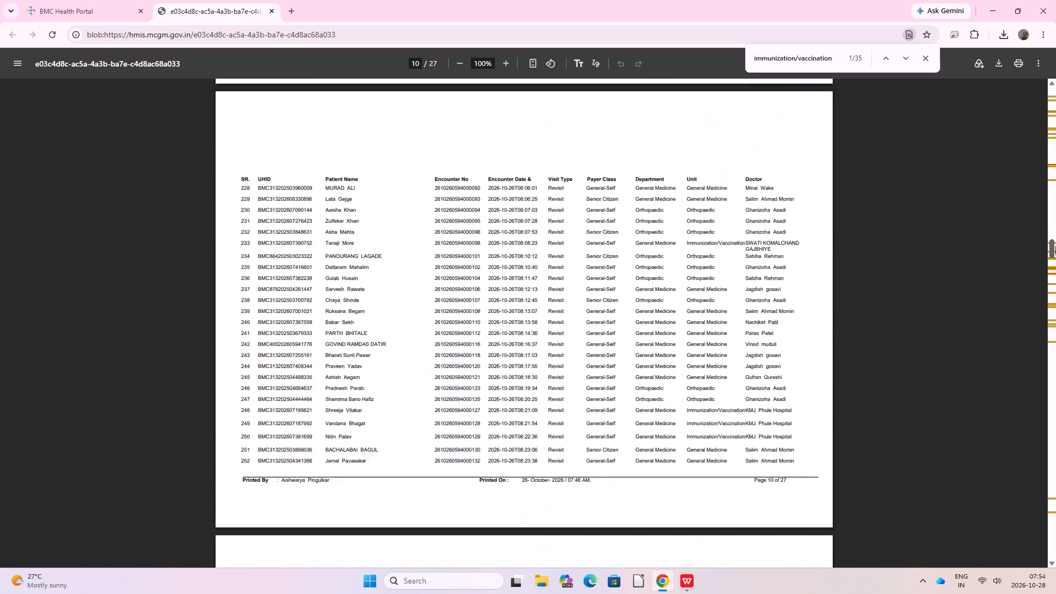
drag(1055, 246, 1036, 64)
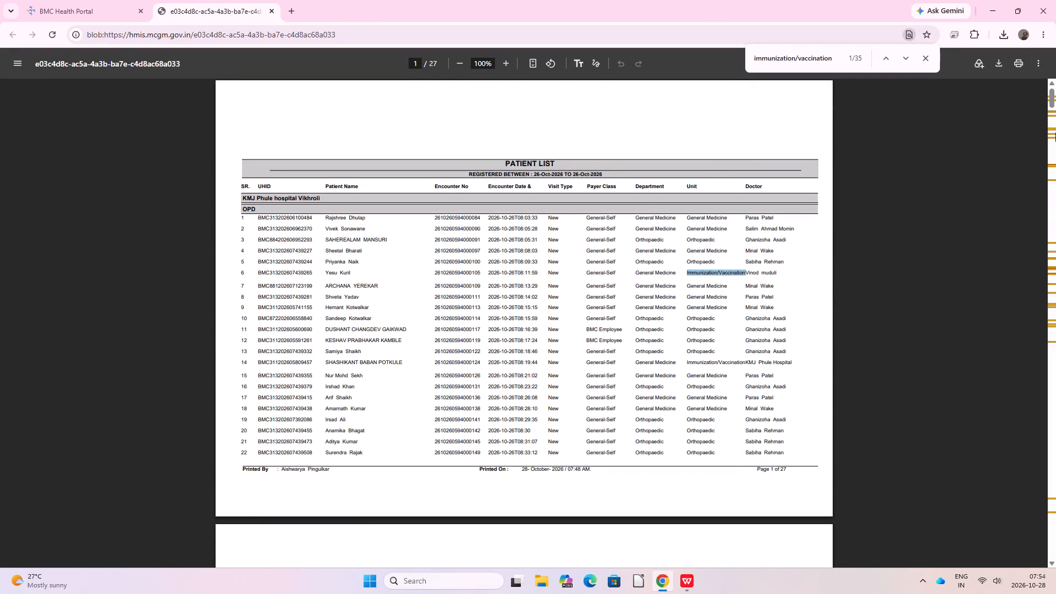
Step through the immunization/vaccination search matches one by one among the New visit entries on pages 1 to 6.
key(Return)
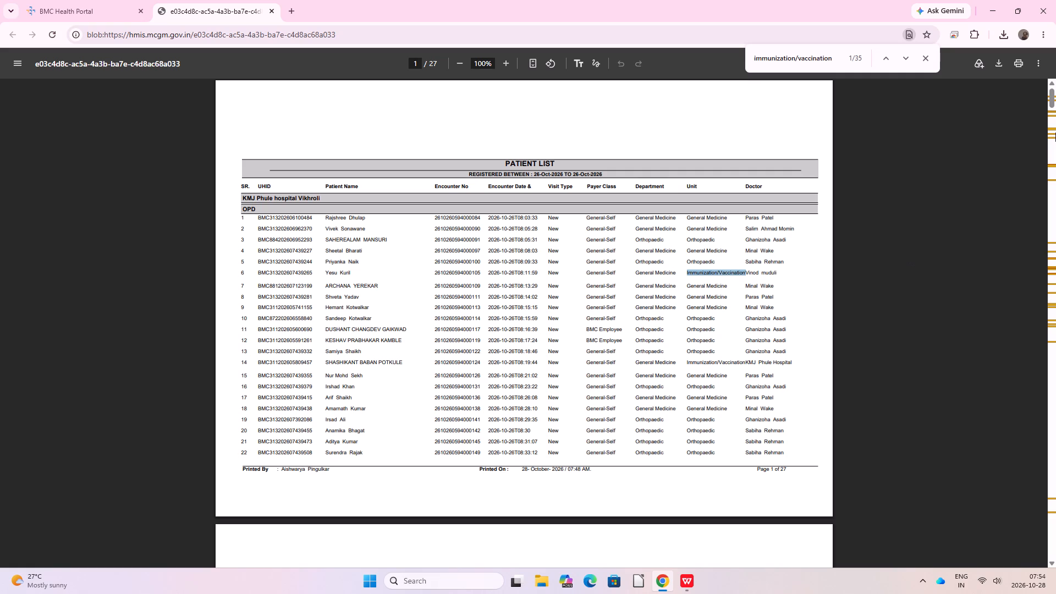
key(Return)
key(Return)
click(908, 58)
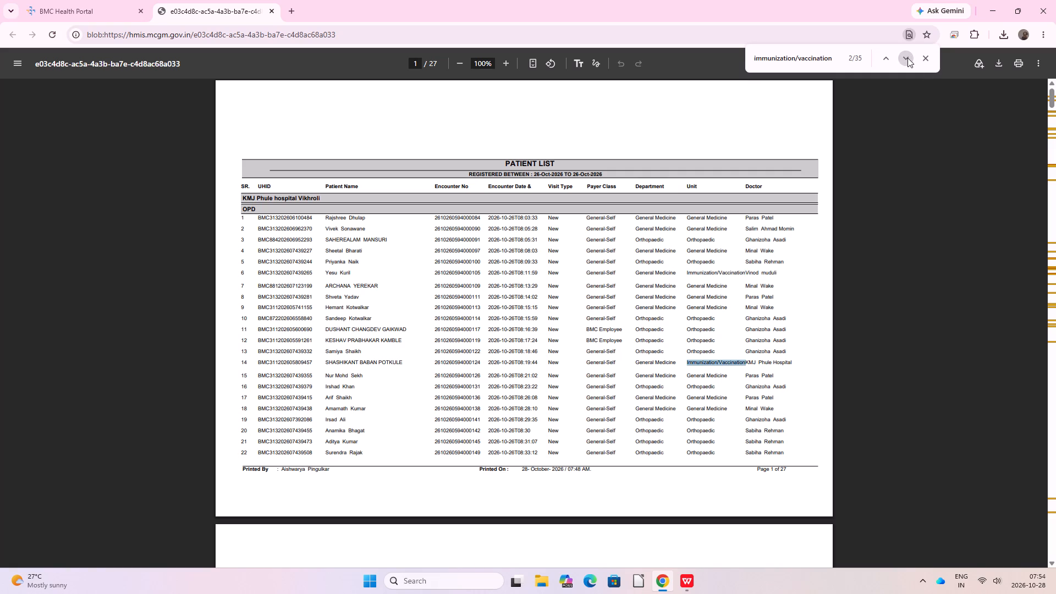
click(908, 58)
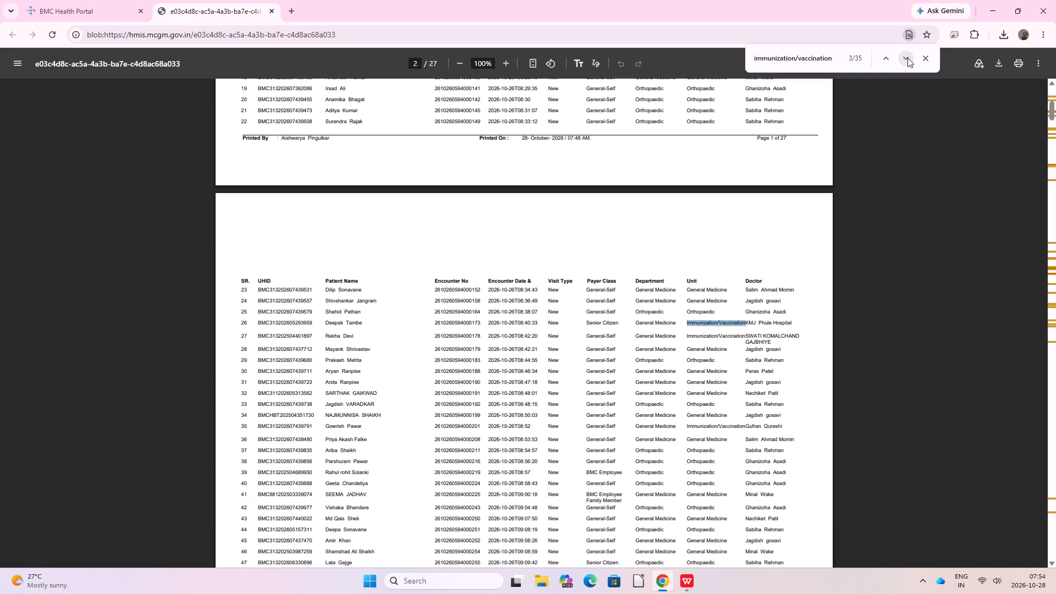
click(908, 58)
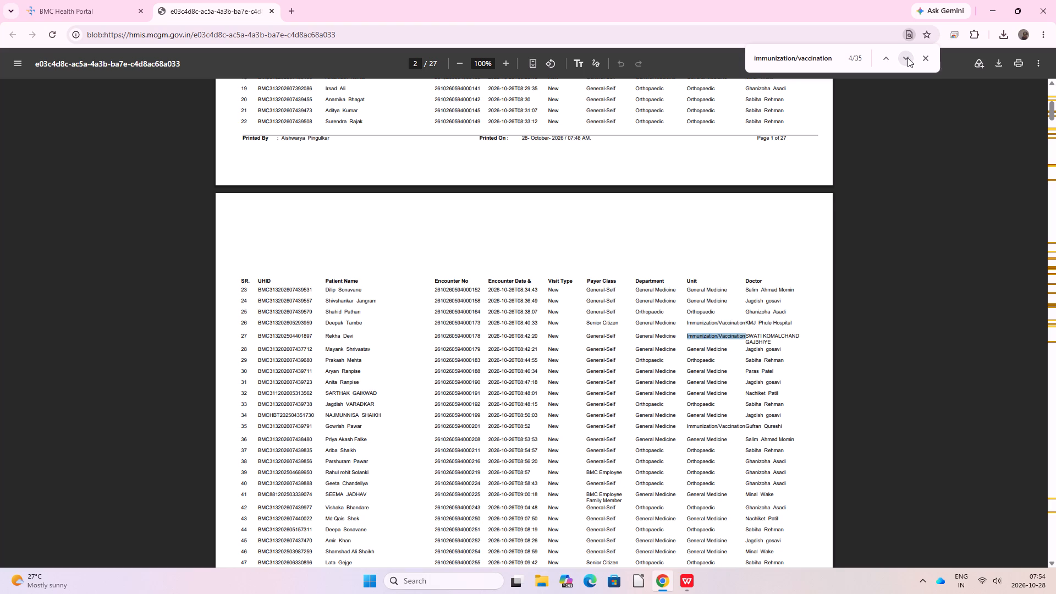
double_click(908, 58)
click(908, 58)
double_click(908, 58)
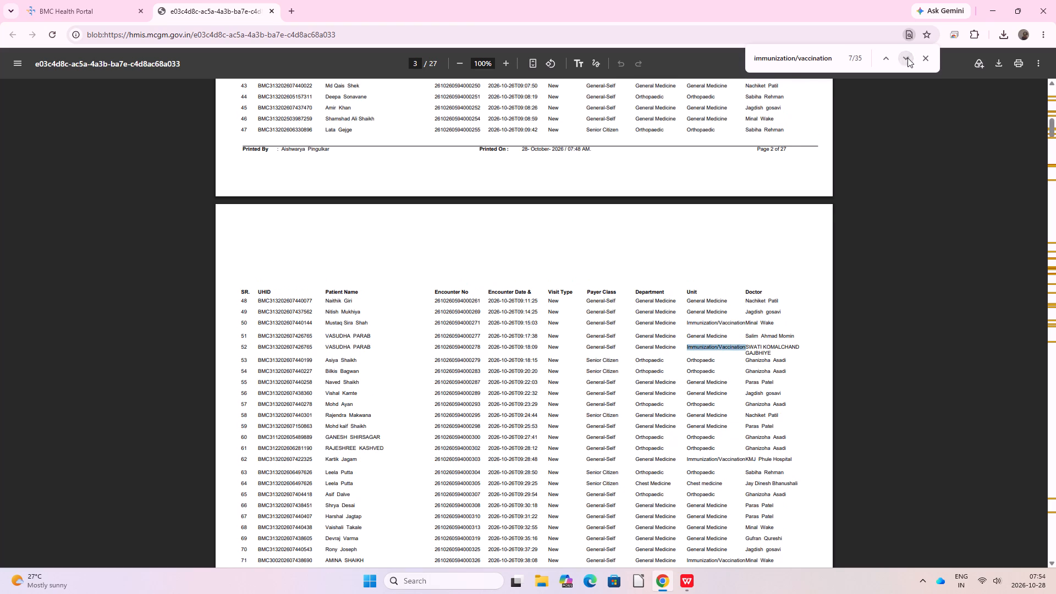
click(908, 58)
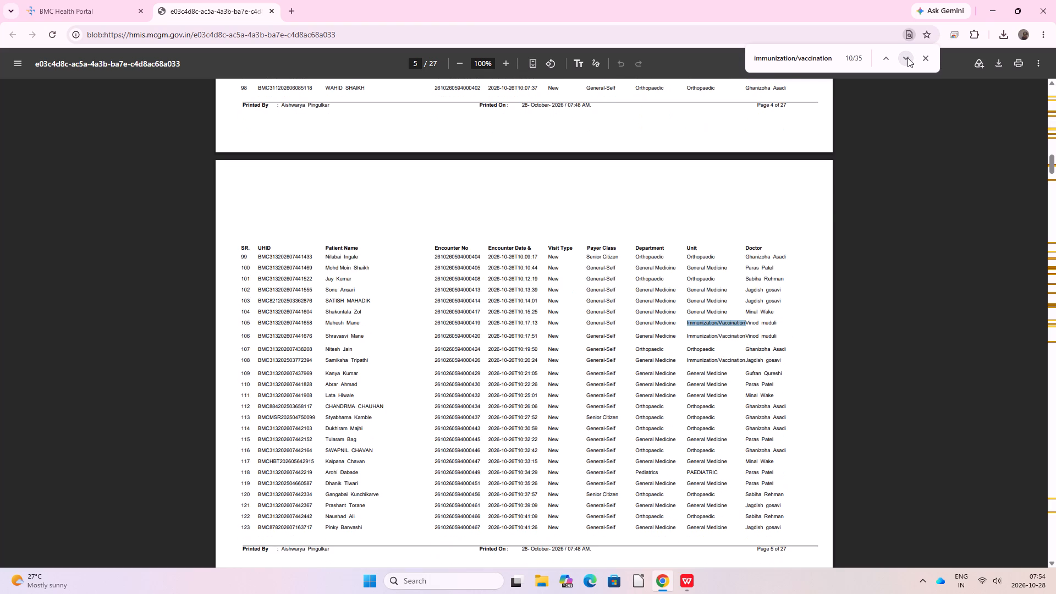
click(908, 58)
double_click(908, 58)
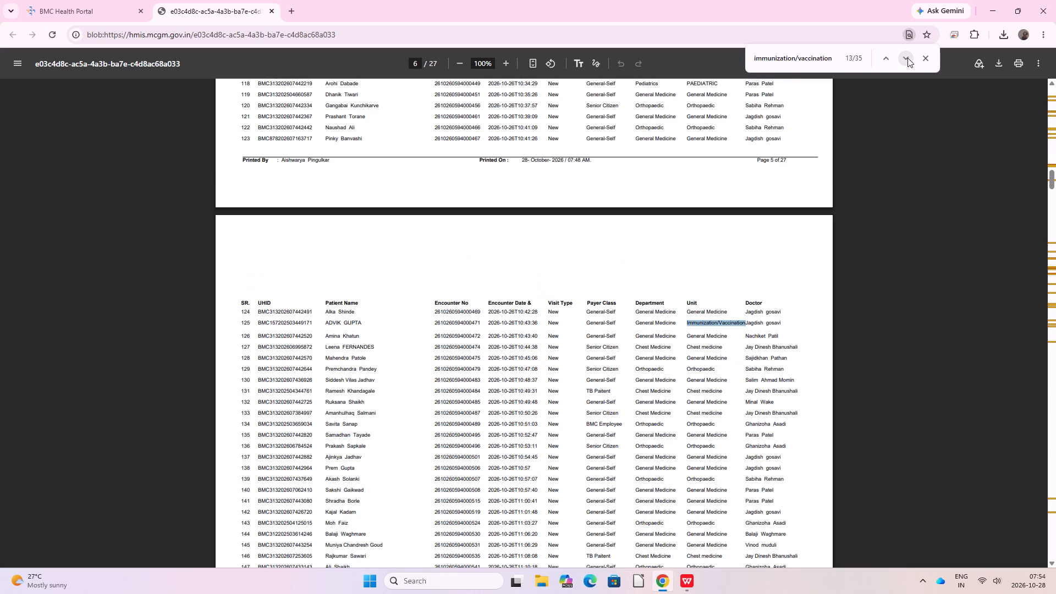
Continue through the immunization/vaccination matches from page 9 onward, examining the Revisit entries through page 14 and the match after them.
click(908, 58)
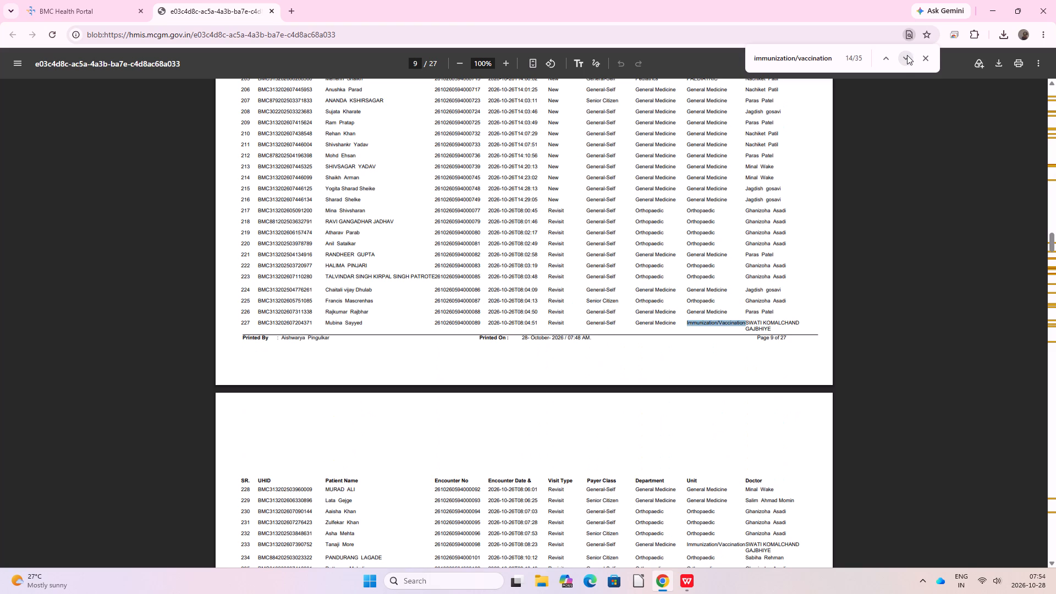
click(907, 55)
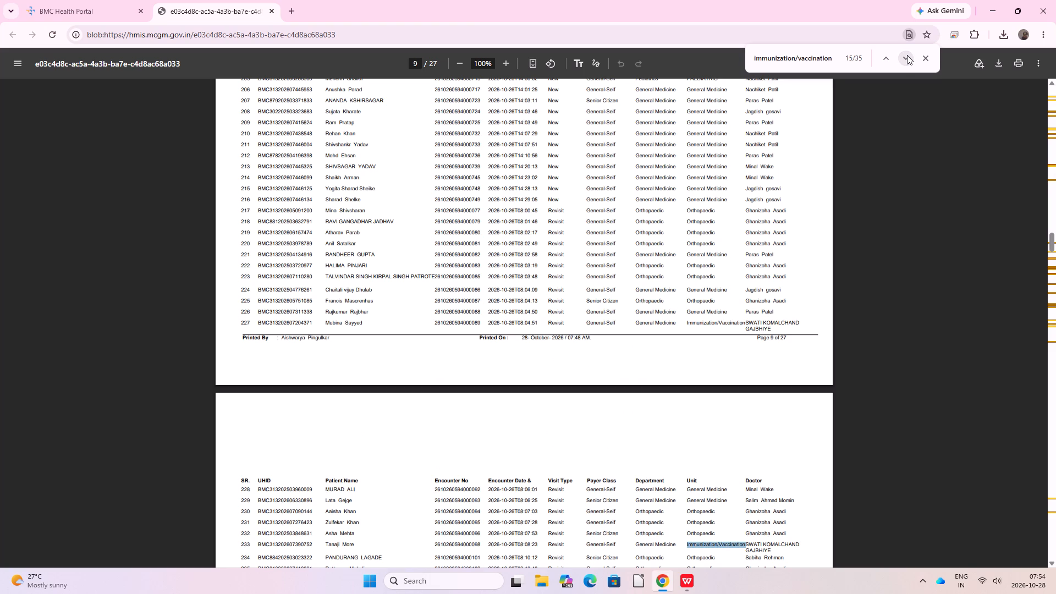
click(907, 55)
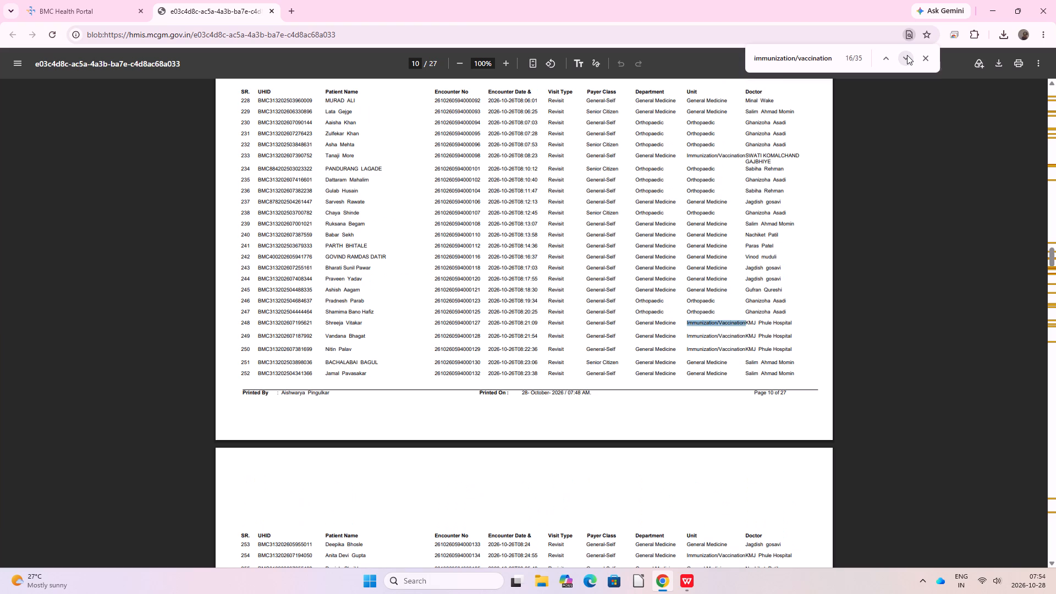
click(907, 55)
click(907, 55)
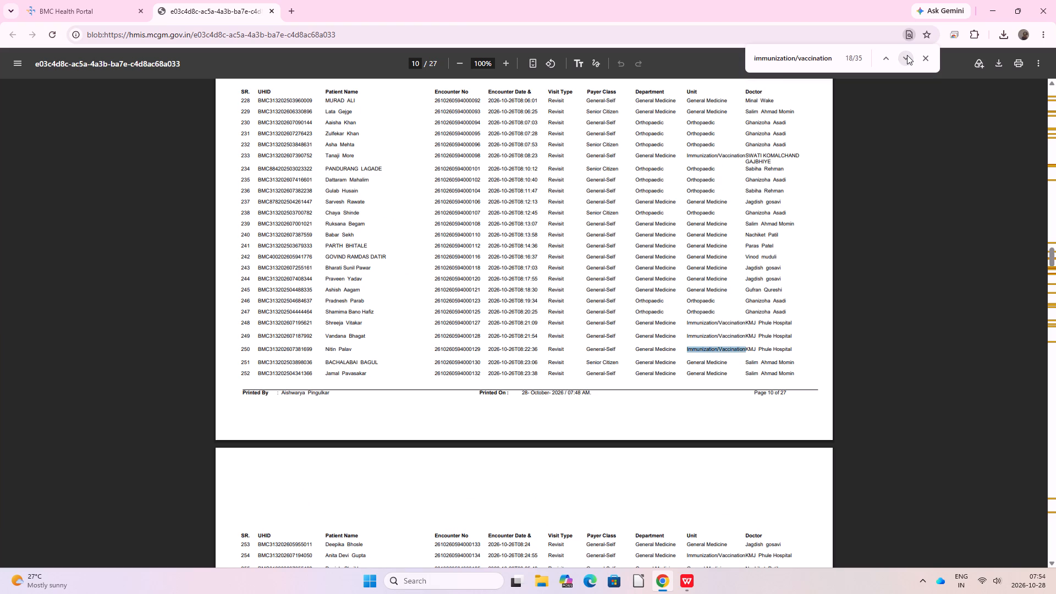
click(907, 55)
click(907, 55)
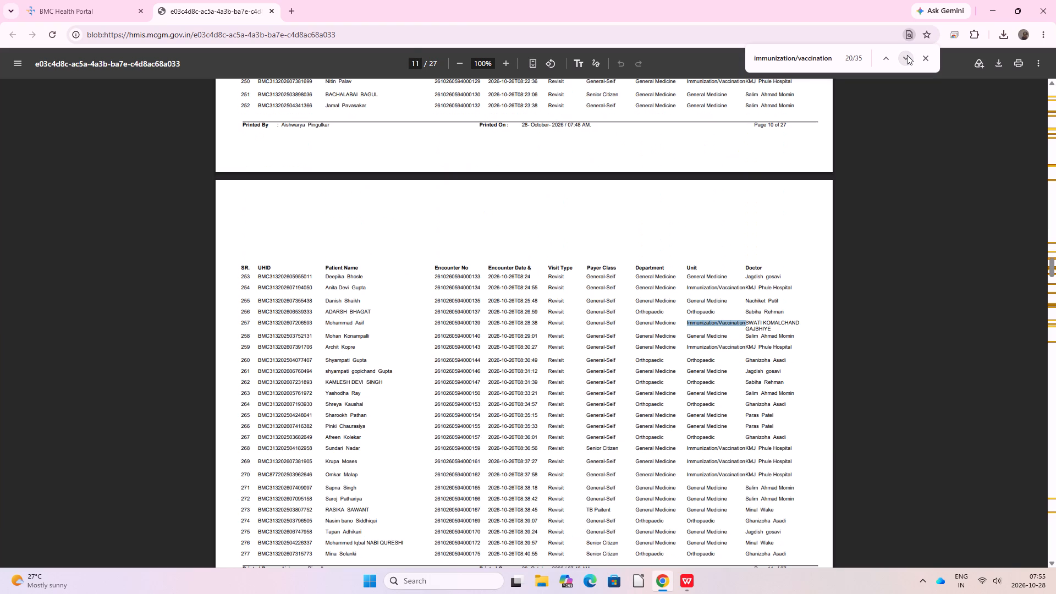
click(907, 55)
click(907, 55)
click(907, 55)
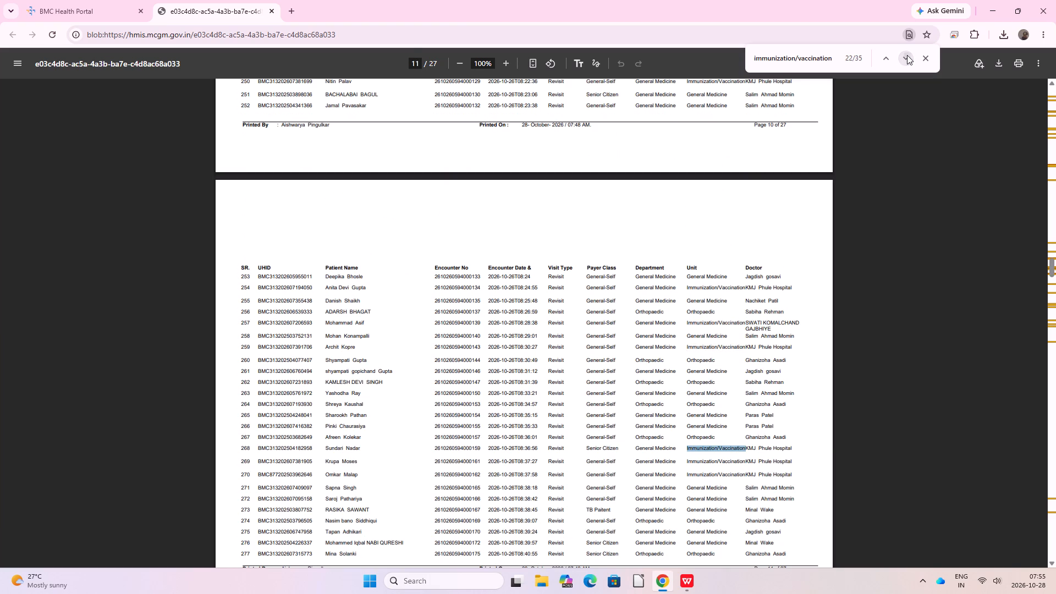
click(907, 55)
click(907, 55)
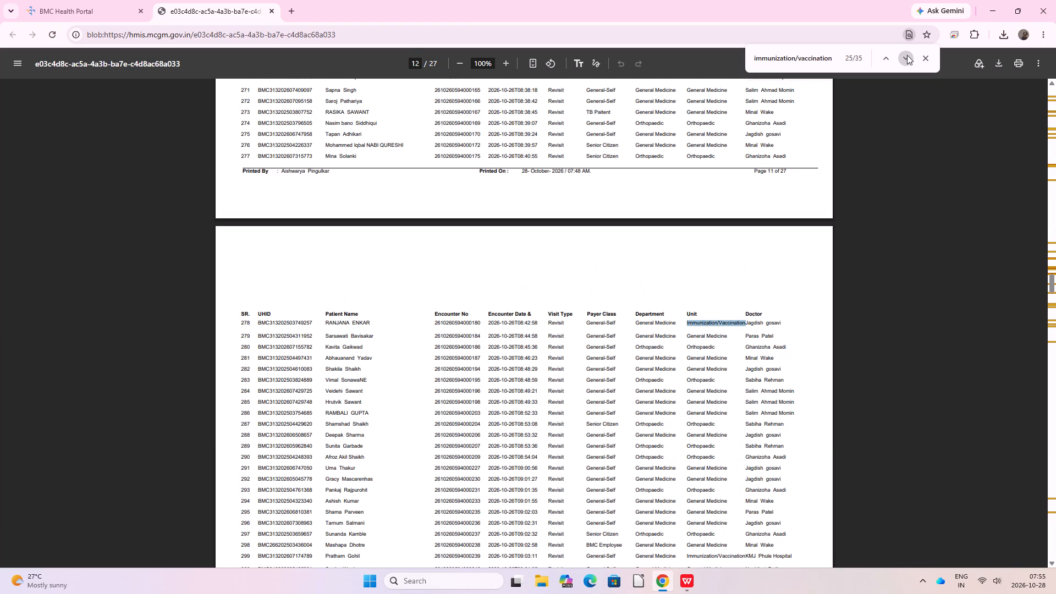
click(907, 55)
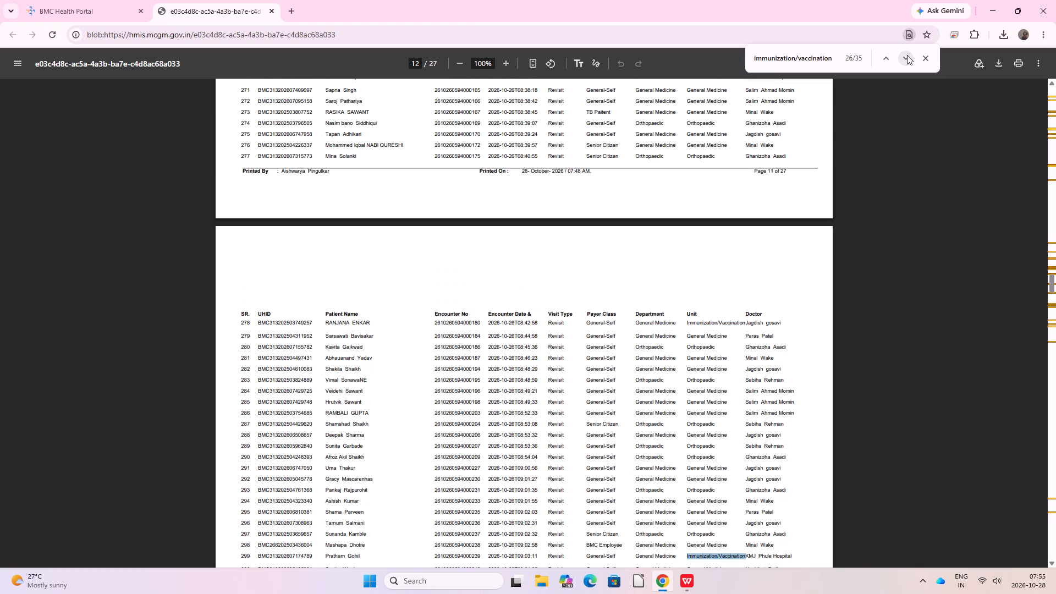
click(907, 55)
click(907, 55)
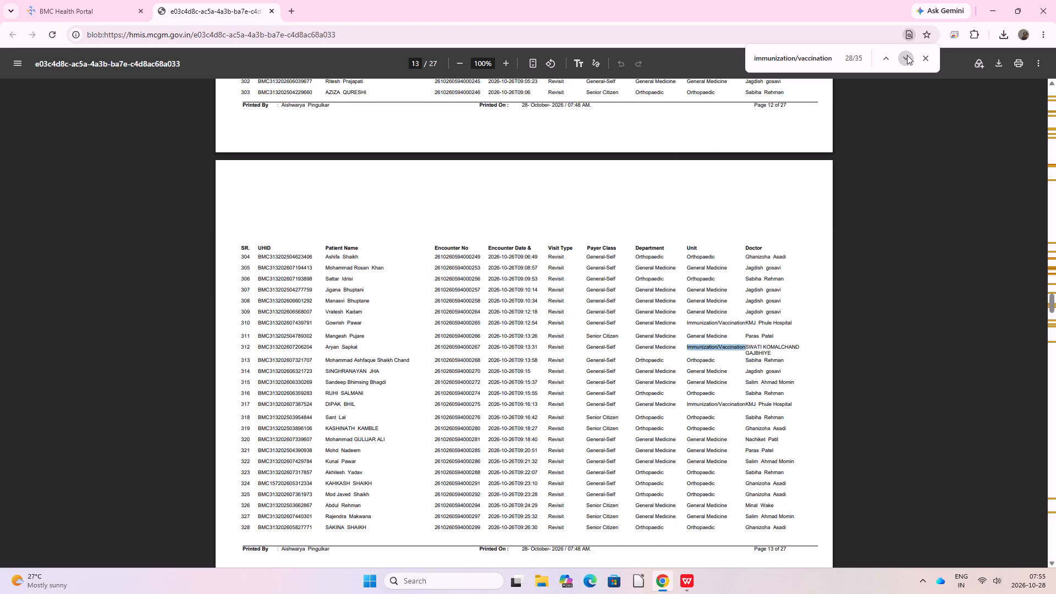
click(907, 55)
click(907, 55)
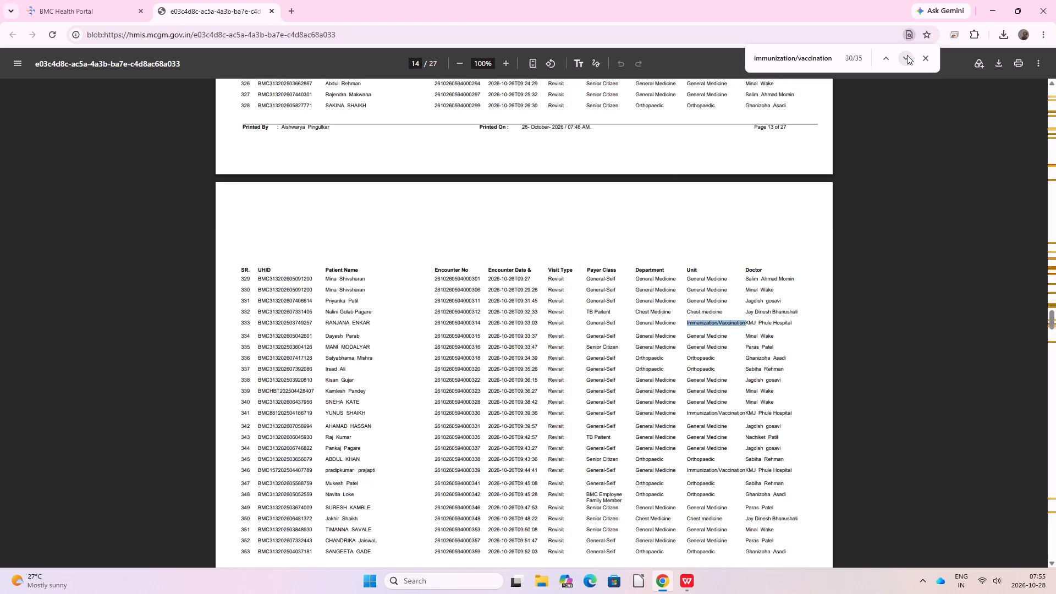
click(907, 55)
click(907, 55)
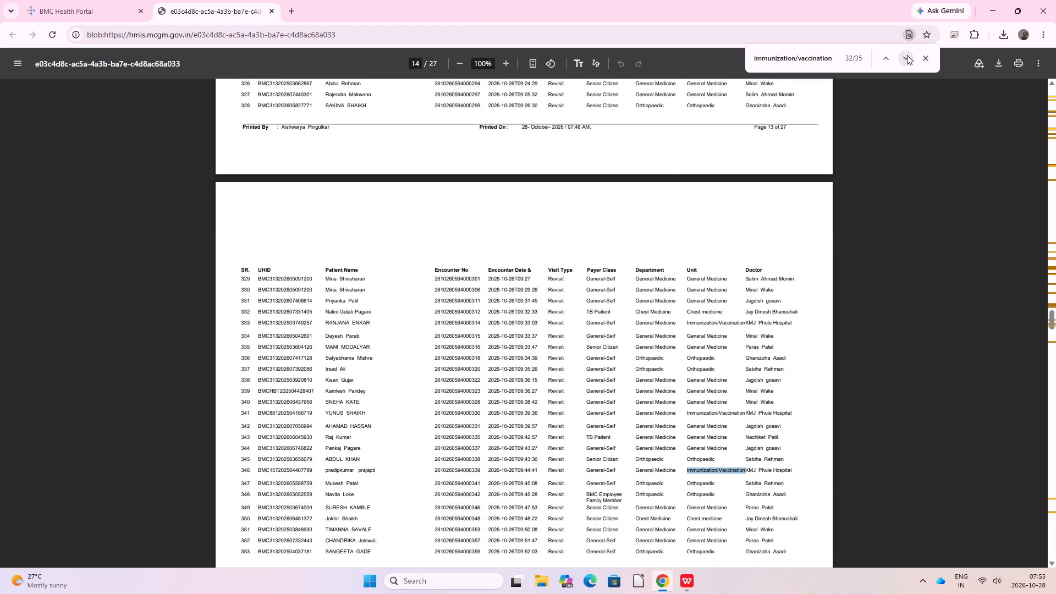
click(907, 55)
Check the remaining immunization/vaccination matches among the Emergency entries on pages 24 and 25, and return to the first match.
click(907, 55)
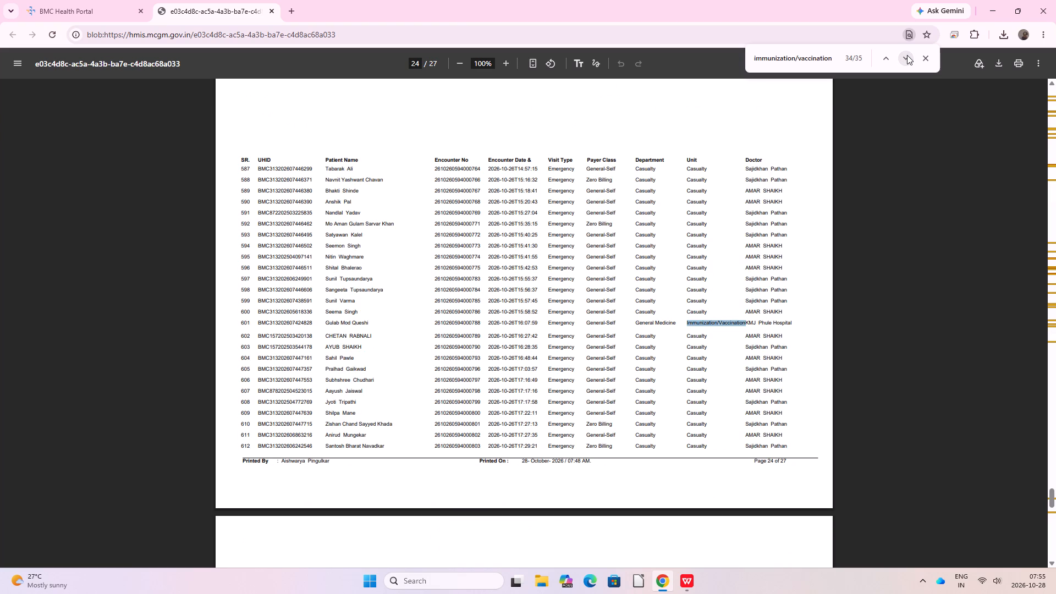
click(907, 55)
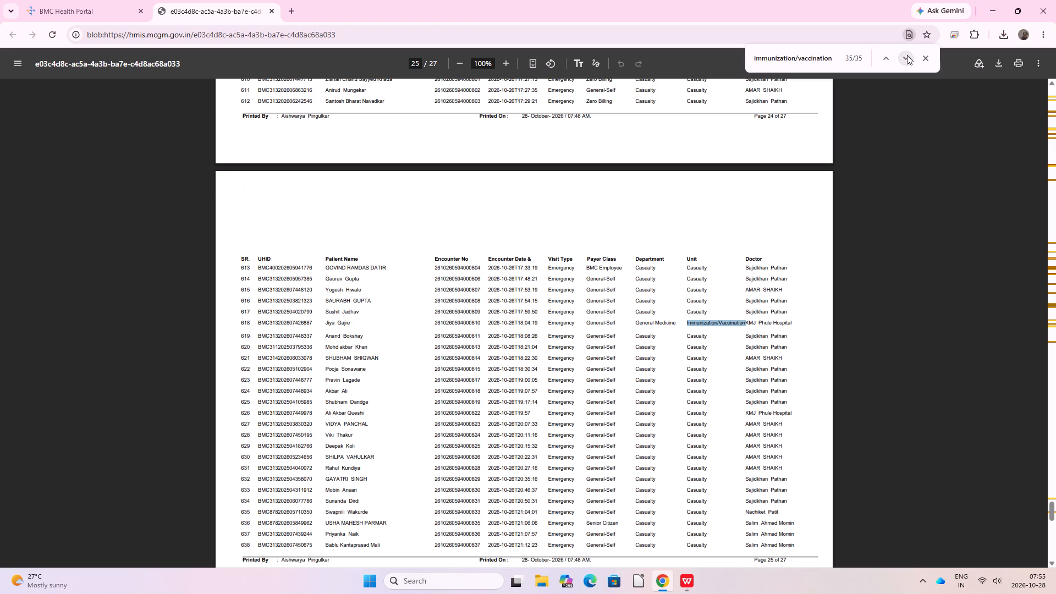
click(907, 55)
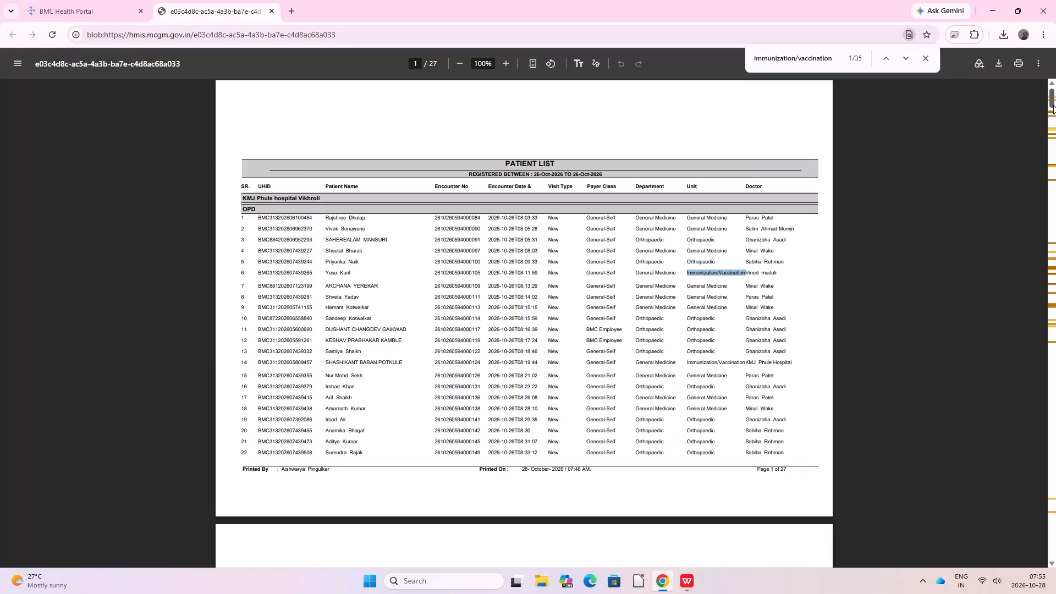
Scan the Revisit entries in the patient list from page 9 to page 15 for Immunization/Vaccination units.
drag(1052, 103, 1042, 189)
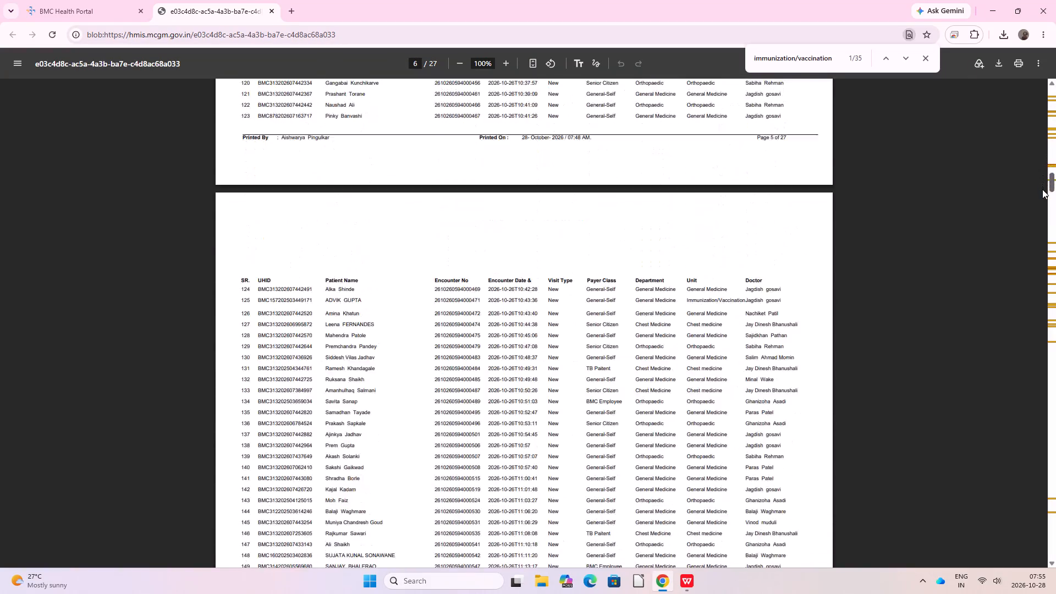
drag(1042, 189, 1042, 242)
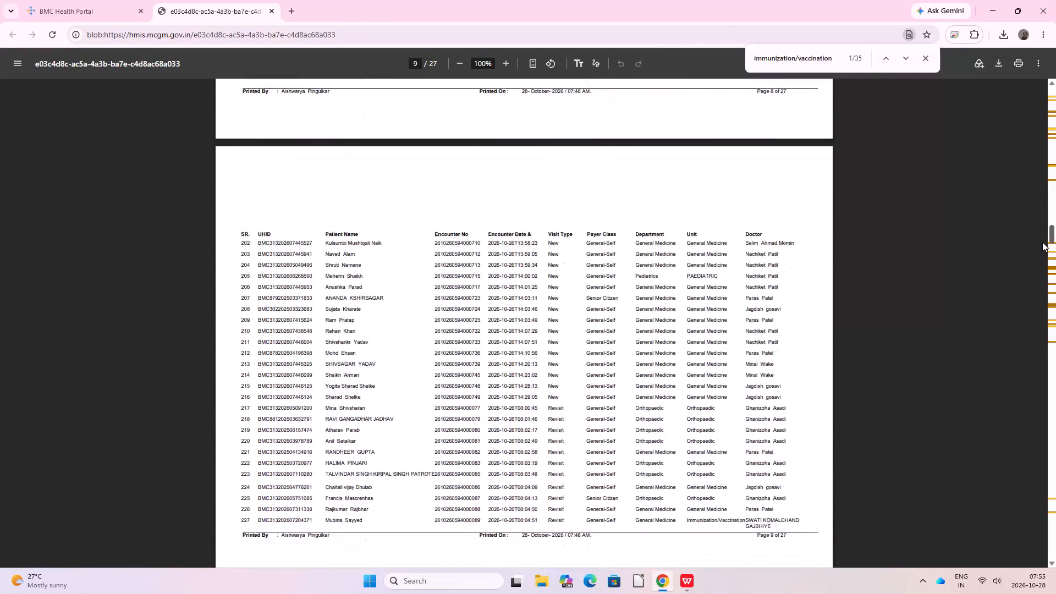
drag(1042, 242, 1042, 243)
scroll(786, 391, down, 1)
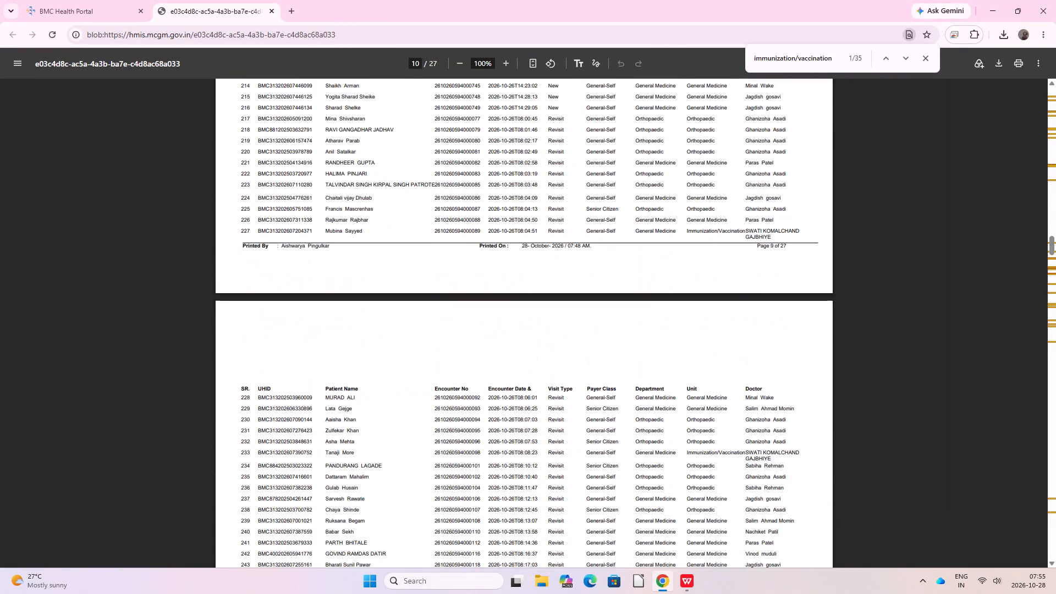
scroll(786, 391, down, 2)
scroll(787, 372, up, 1)
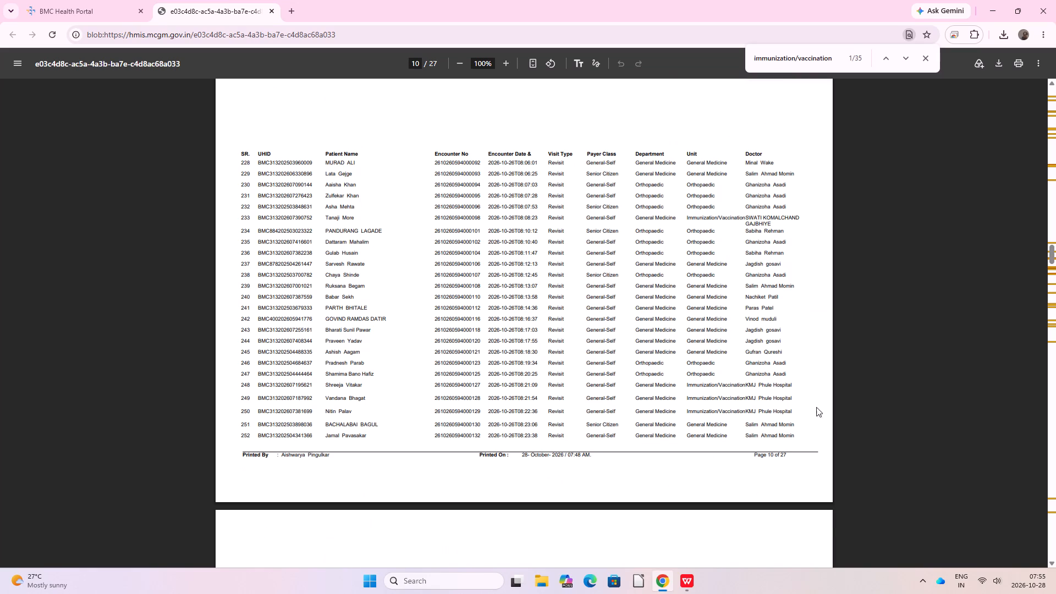
scroll(868, 380, down, 2)
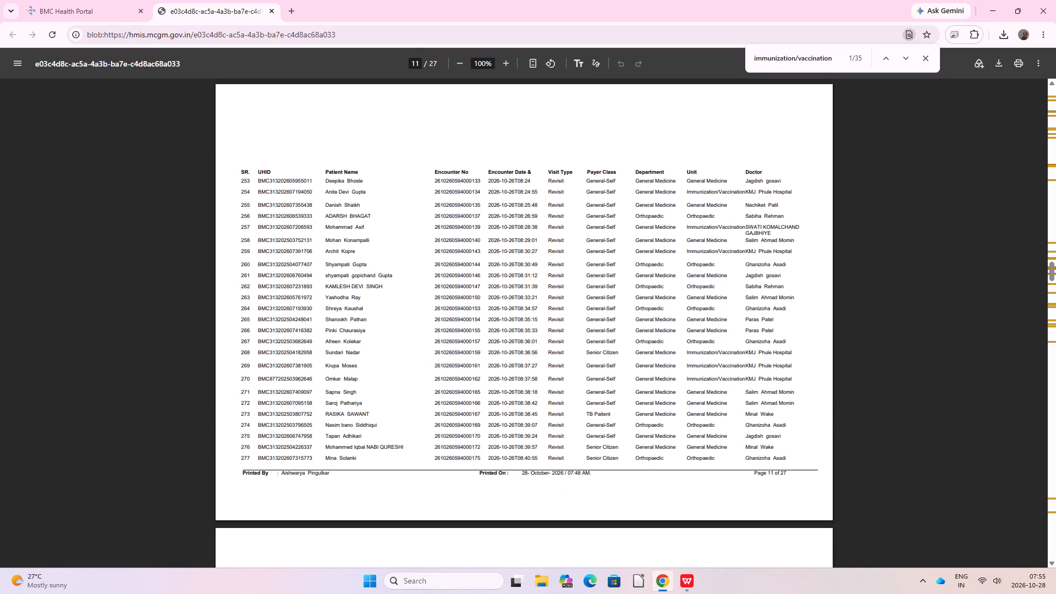
scroll(932, 355, down, 2)
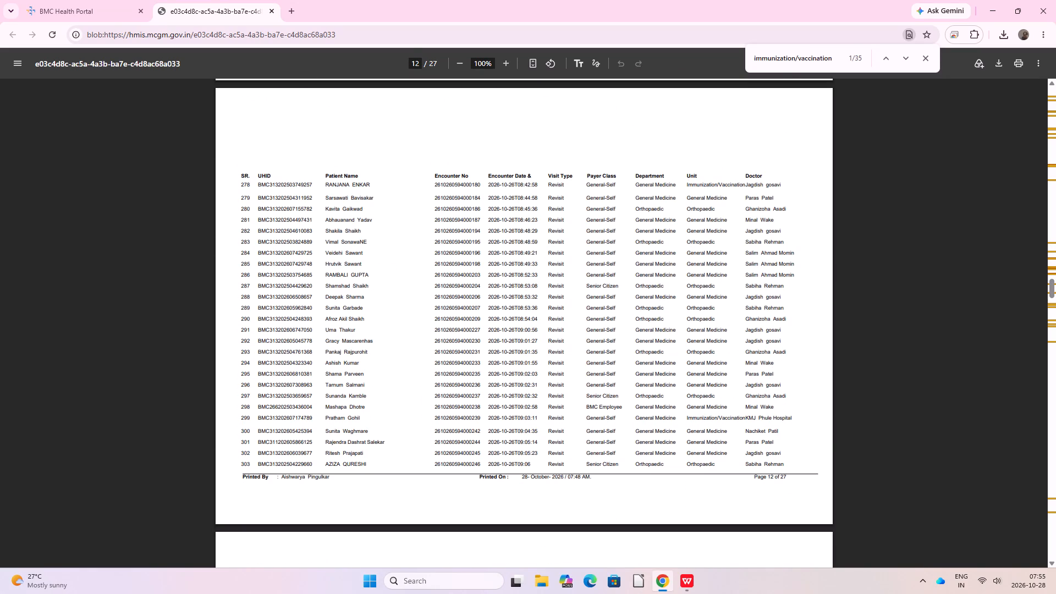
scroll(822, 373, down, 3)
scroll(822, 373, up, 1)
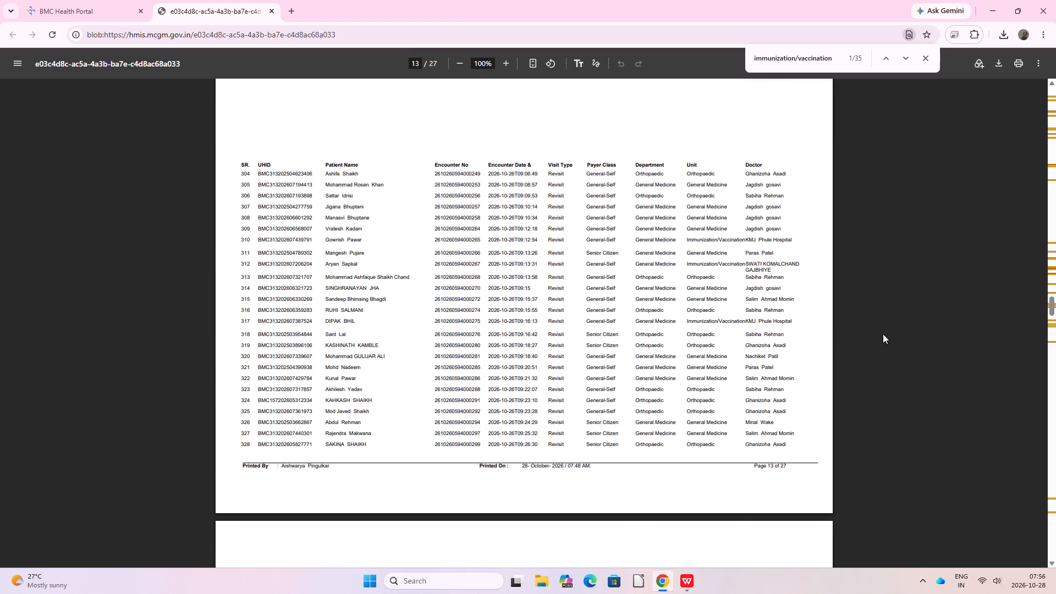
scroll(883, 334, down, 2)
scroll(883, 334, up, 1)
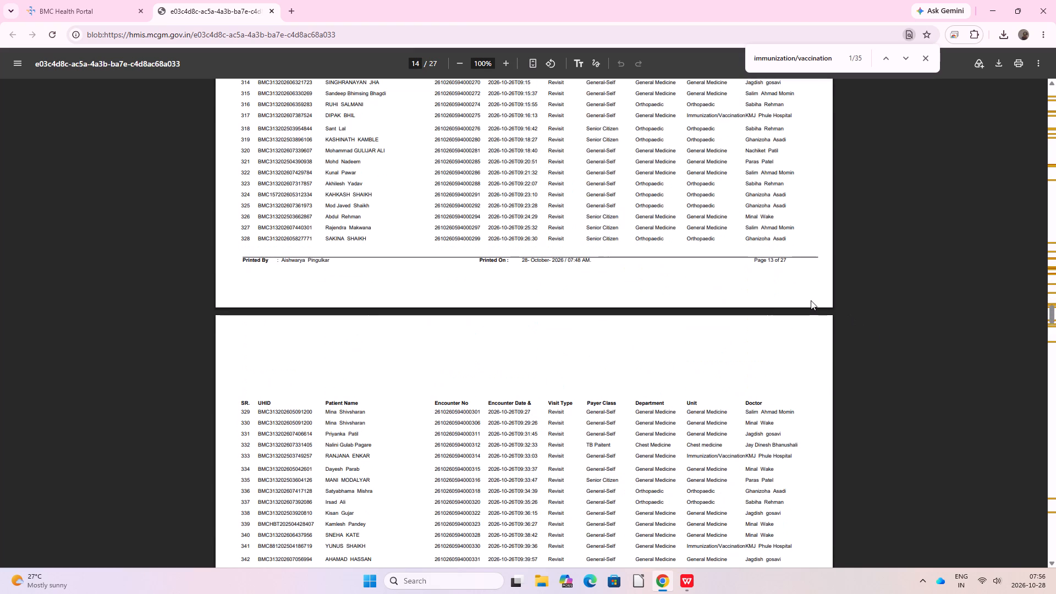
scroll(811, 300, down, 1)
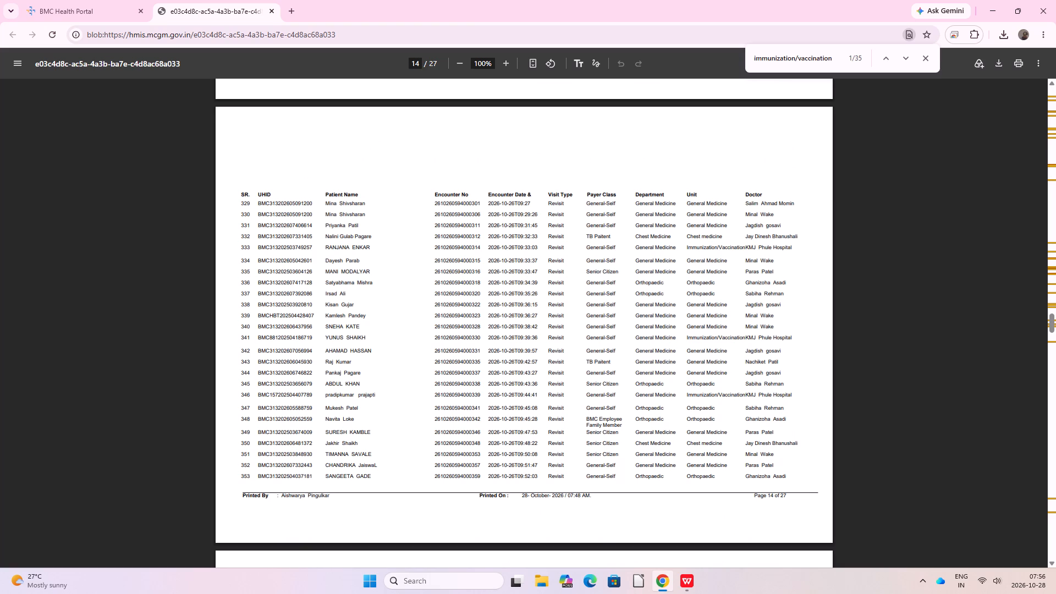
scroll(889, 338, down, 3)
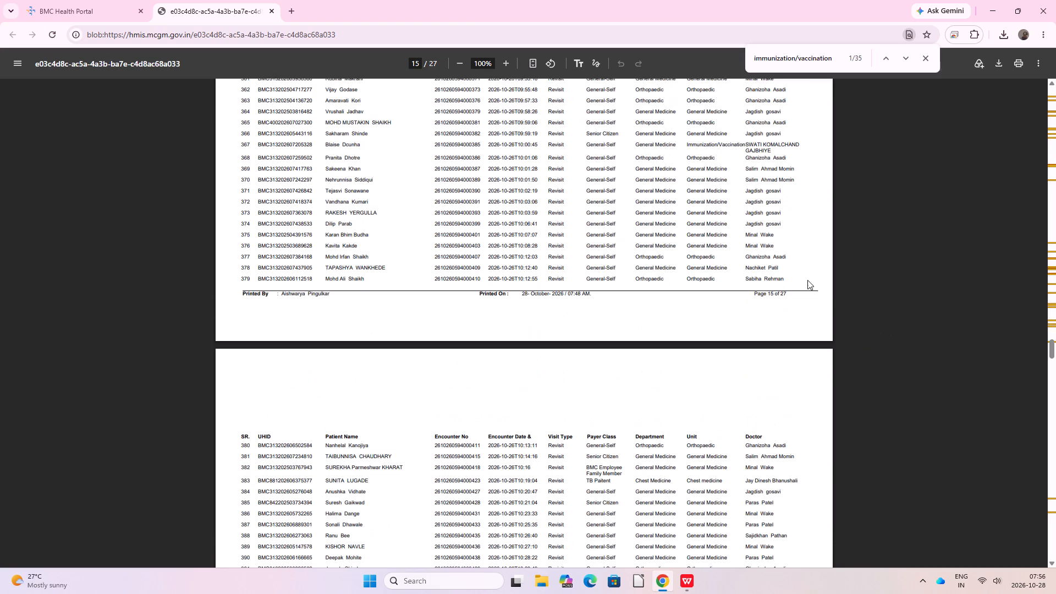
scroll(733, 122, up, 1)
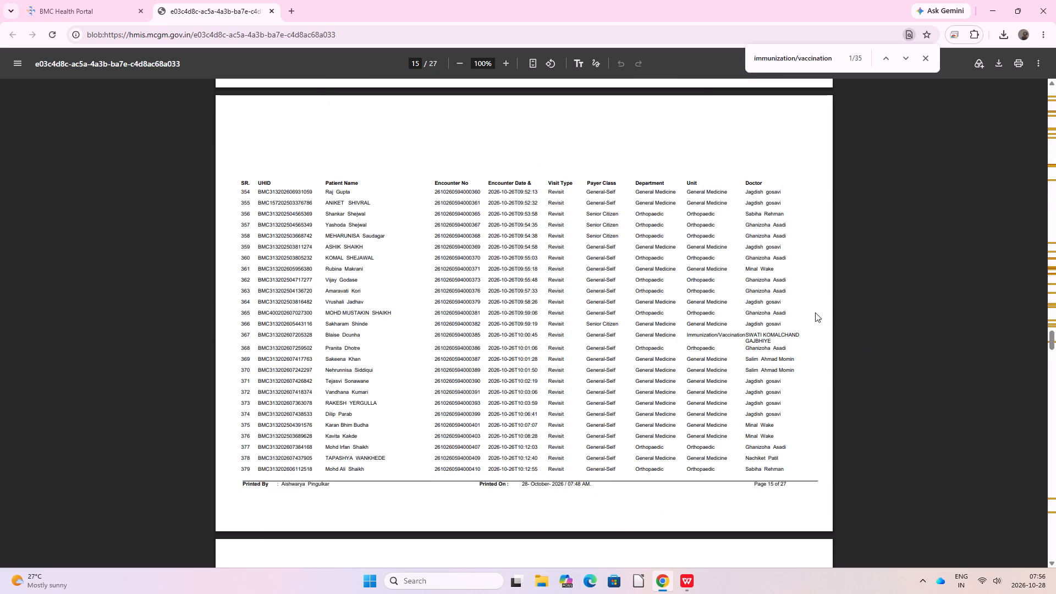
Continue scanning the Revisit entries from page 16 to the start of the Emergency section on page 21.
scroll(832, 313, down, 2)
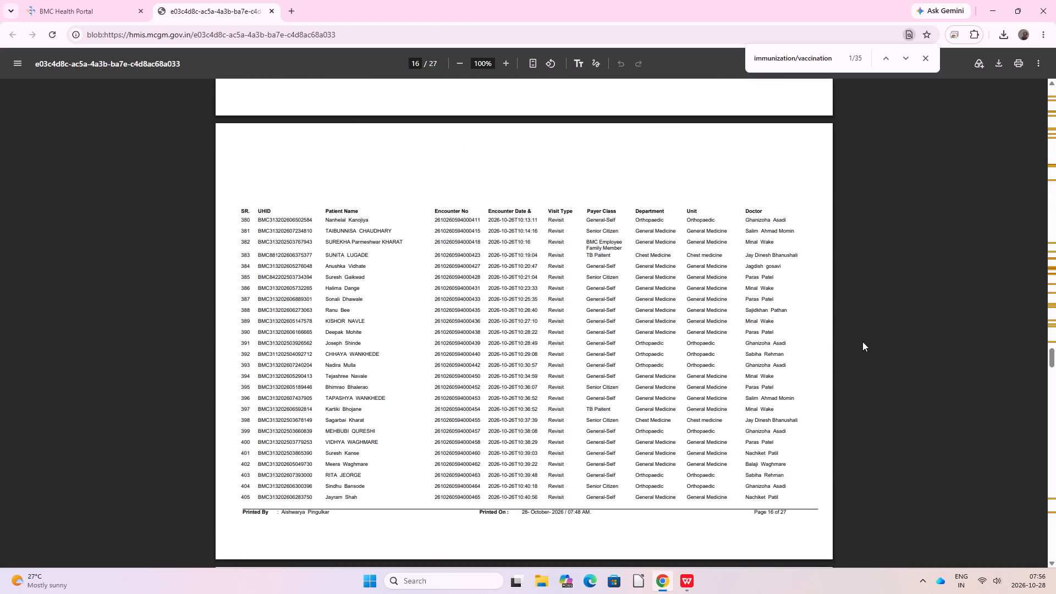
scroll(862, 339, down, 3)
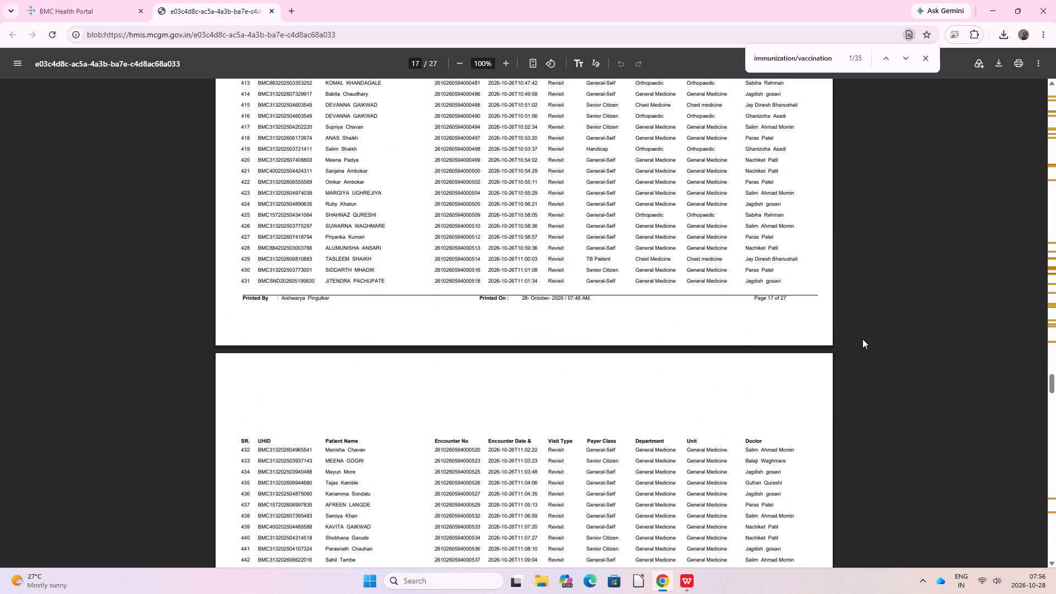
scroll(842, 329, down, 4)
scroll(842, 329, up, 1)
scroll(842, 329, down, 2)
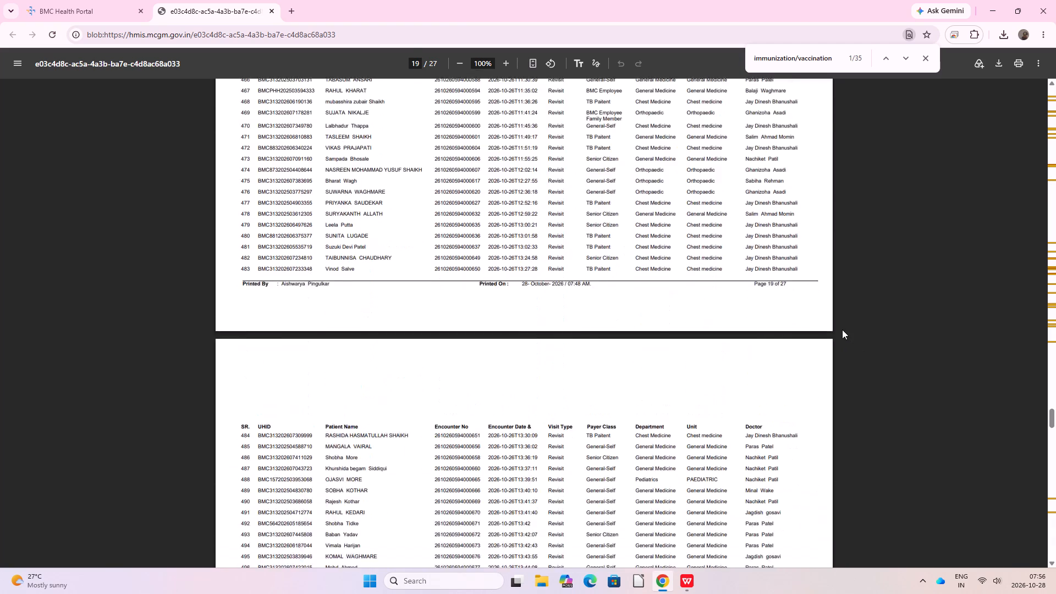
scroll(842, 329, down, 2)
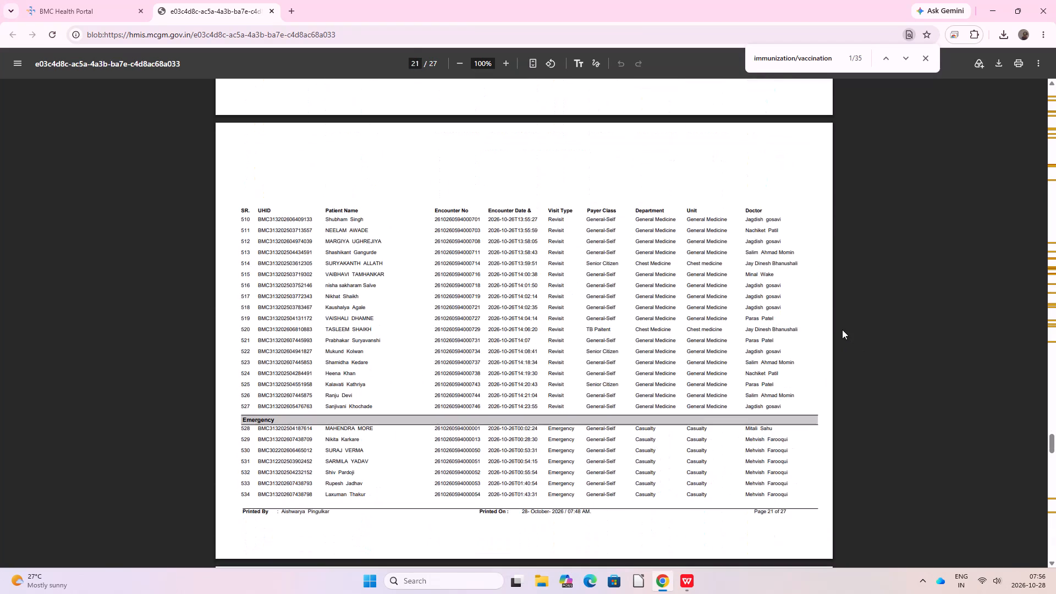
Examine the Emergency entries through the last pages for Immunization/Vaccination units, and return to the section's start on page 21.
scroll(842, 329, down, 2)
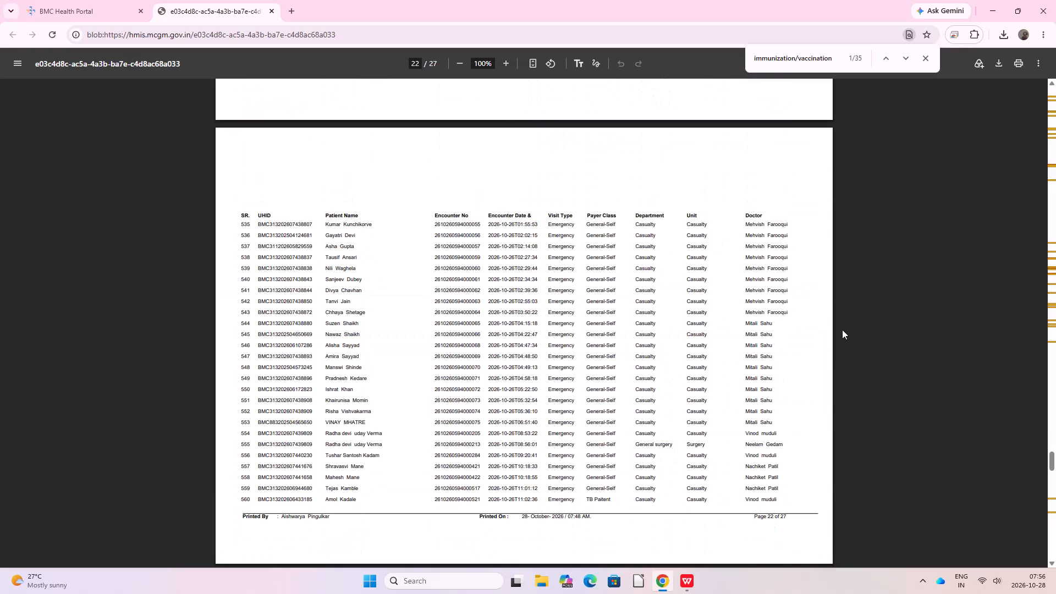
scroll(842, 329, down, 2)
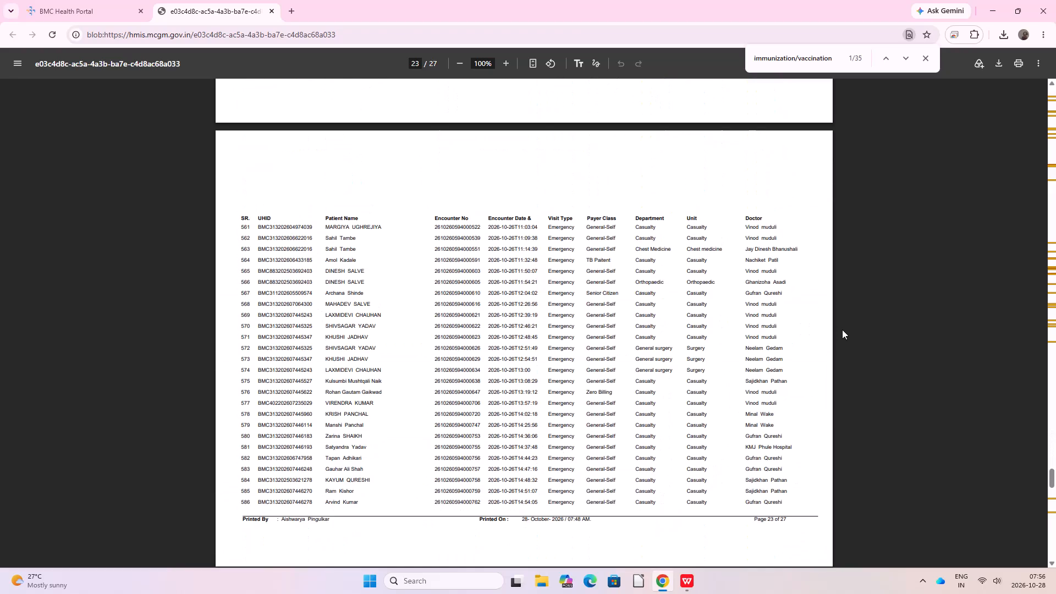
scroll(842, 329, down, 2)
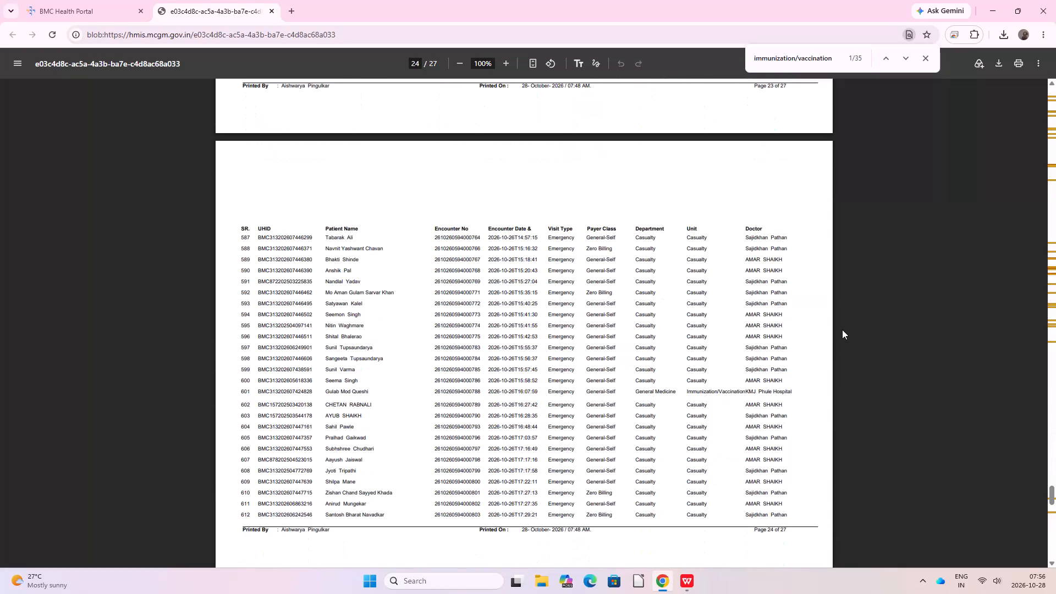
scroll(842, 329, down, 1)
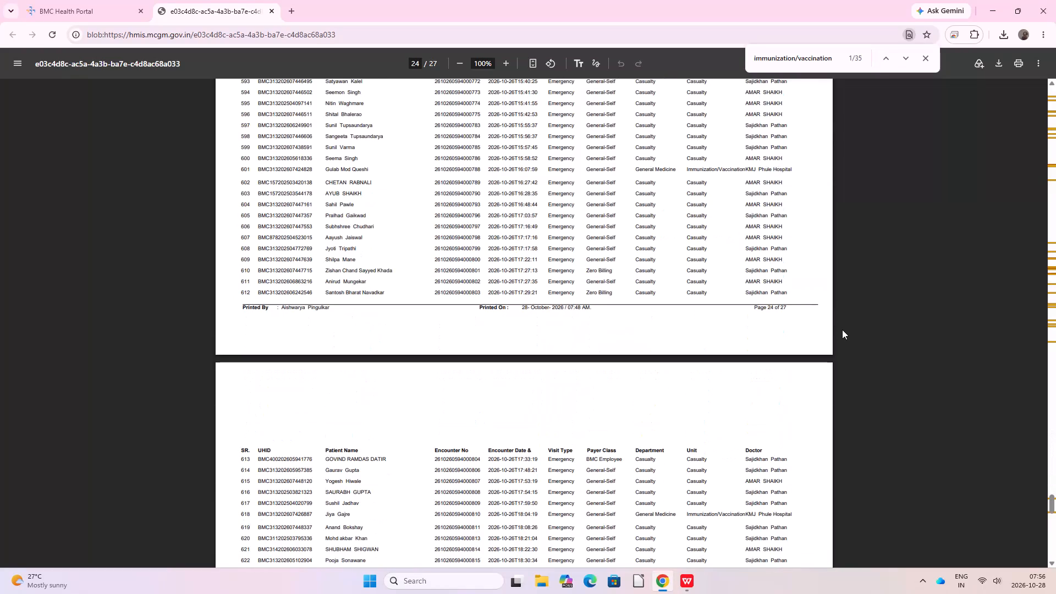
scroll(842, 329, down, 4)
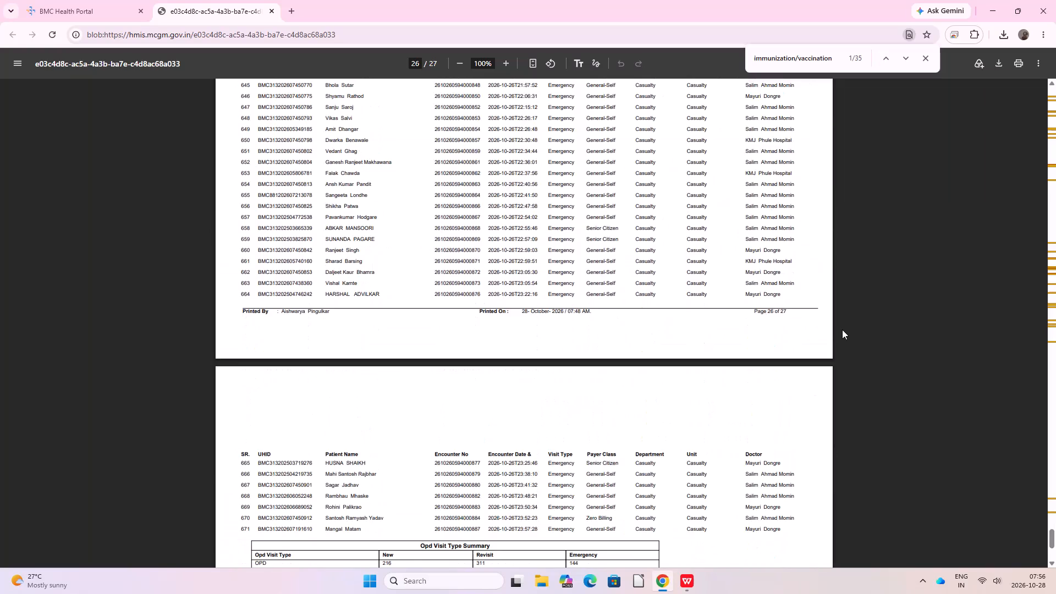
scroll(842, 329, down, 3)
scroll(842, 329, up, 5)
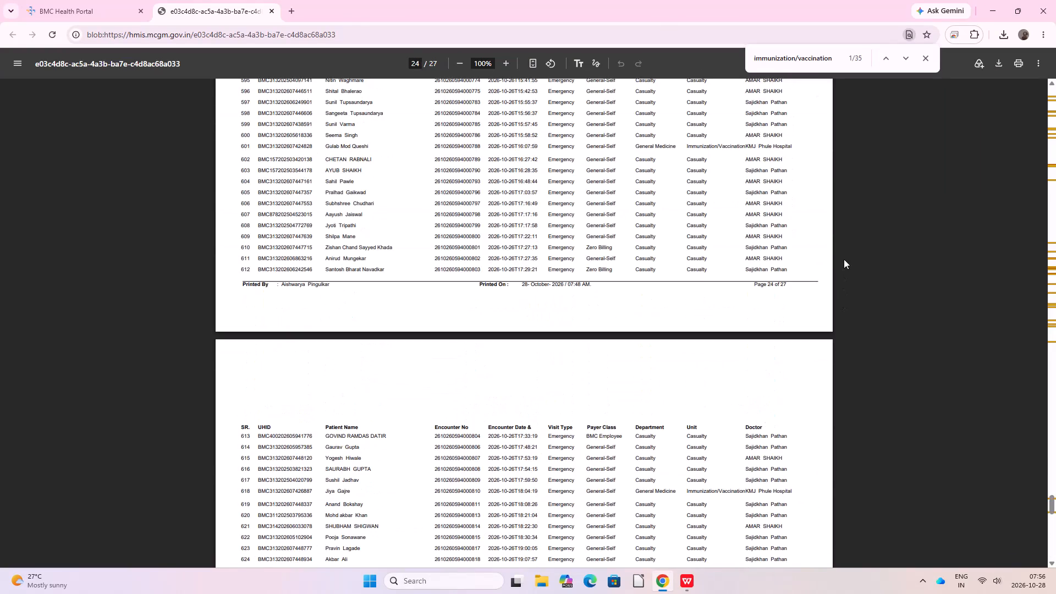
scroll(844, 259, up, 7)
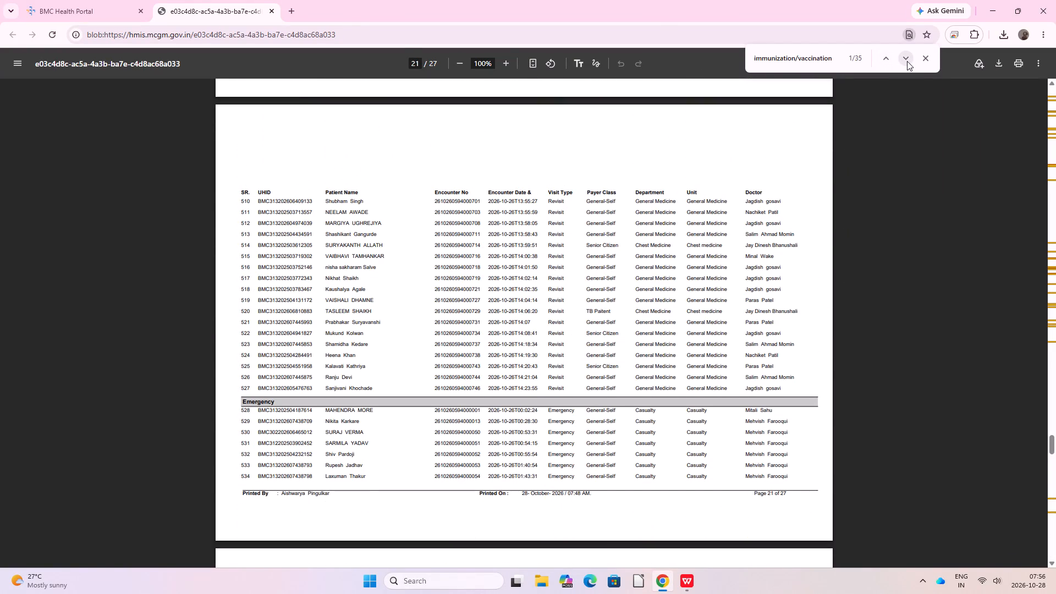
Step through the immunization/vaccination matches again, from the second New entry to the first Revisit entry on page 9.
click(907, 61)
click(907, 61)
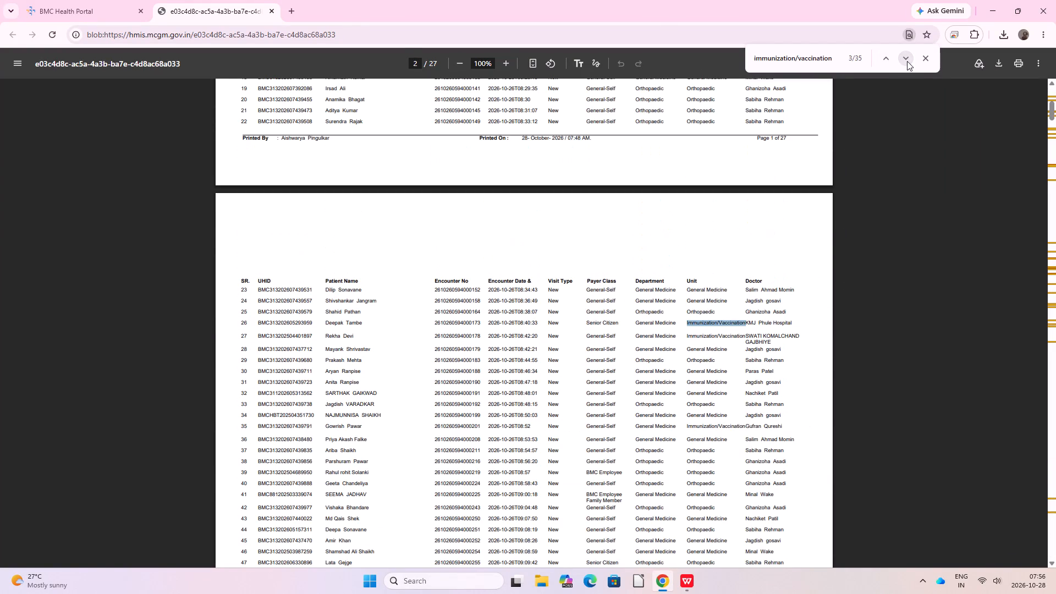
click(907, 61)
click(907, 61)
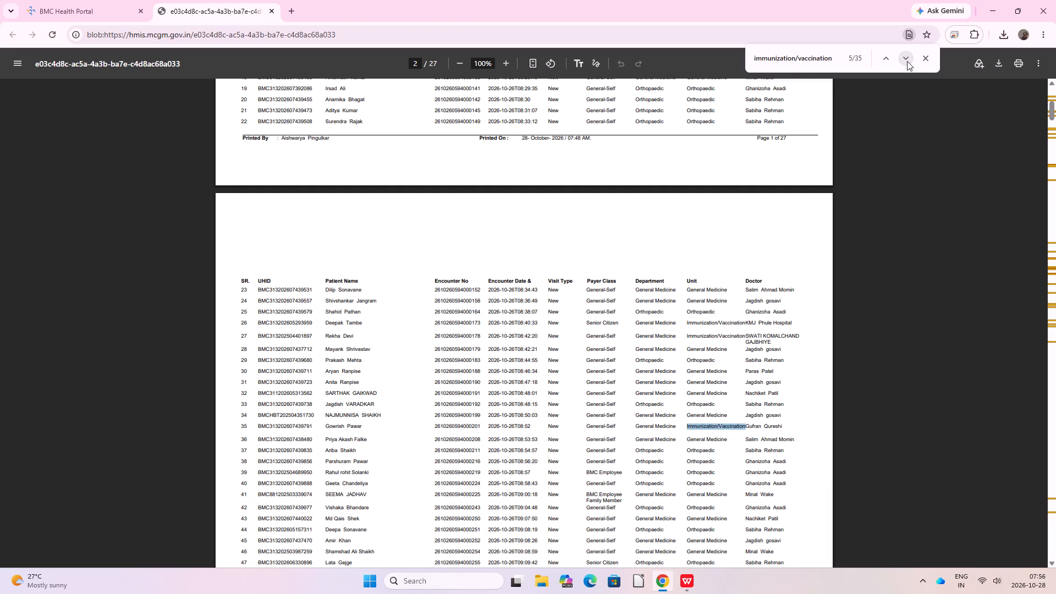
click(907, 61)
click(907, 61)
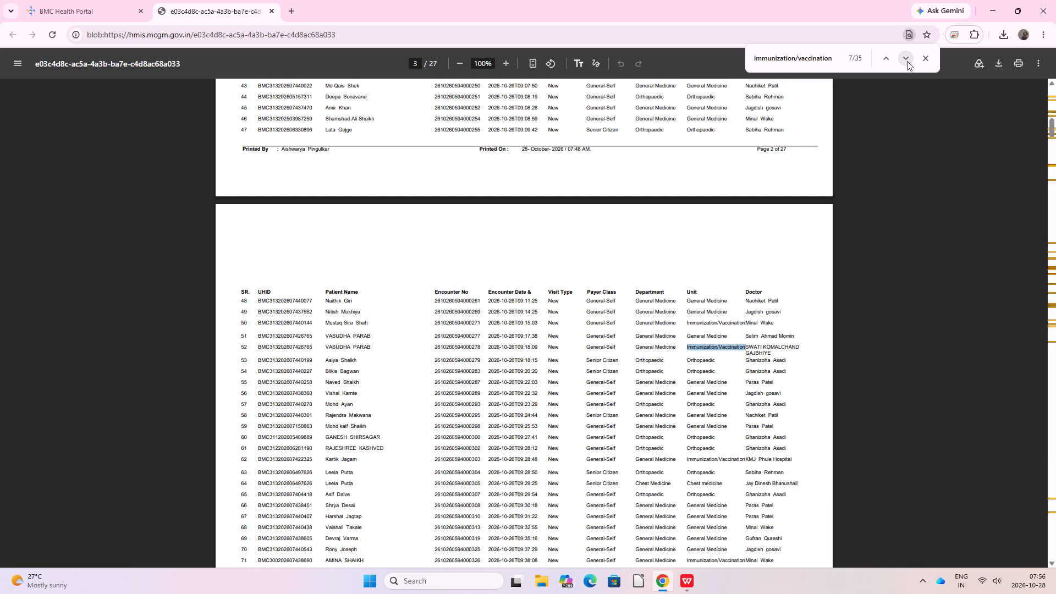
click(907, 61)
click(907, 61)
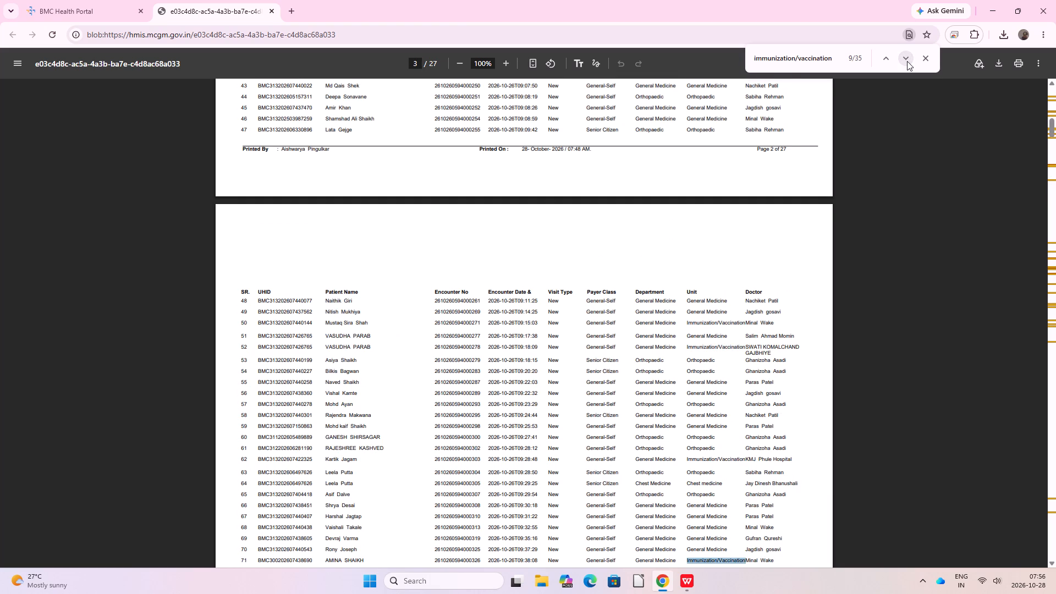
click(907, 61)
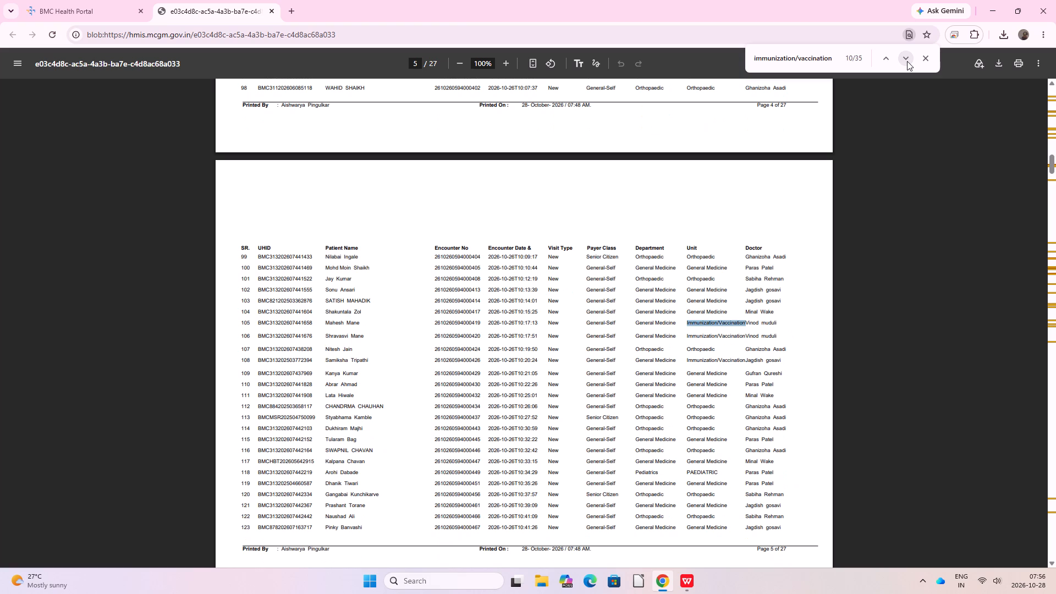
click(907, 61)
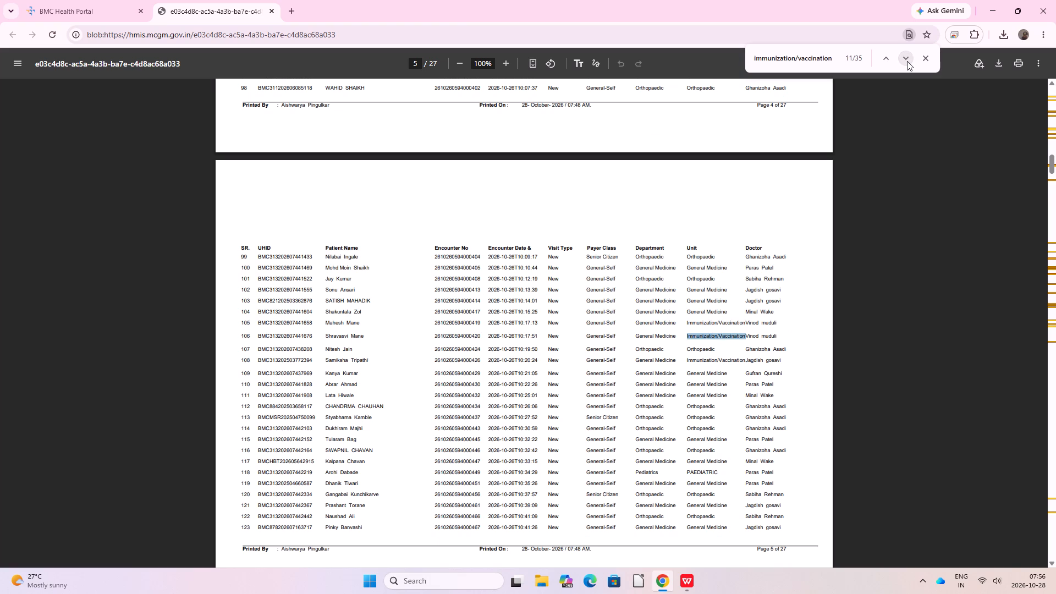
click(907, 61)
click(907, 61)
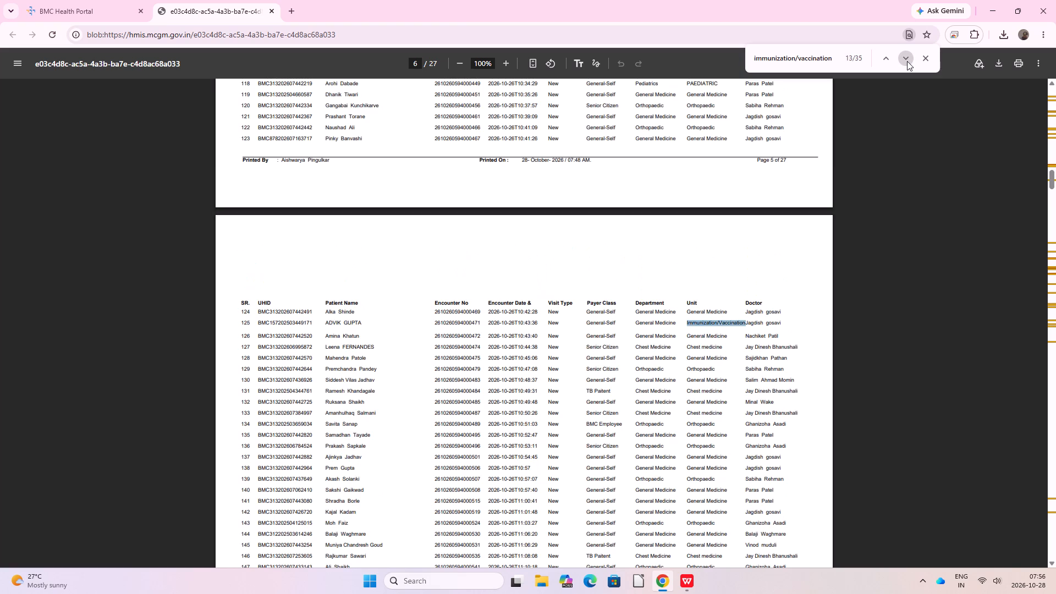
click(907, 61)
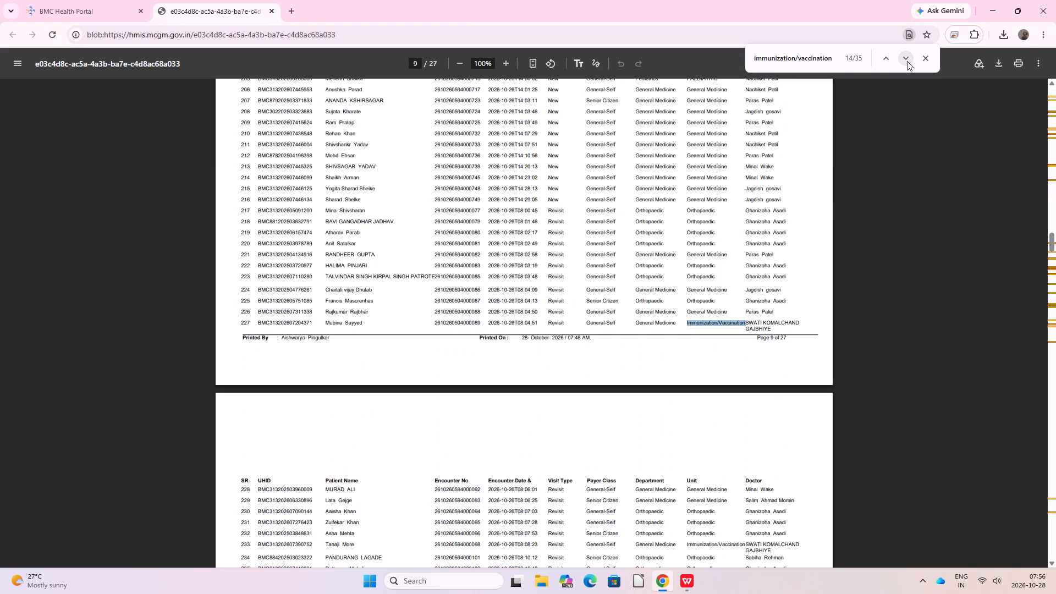
Look back through the New entries from page 9 to page 6 for Immunization/Vaccination units.
scroll(907, 61, up, 4)
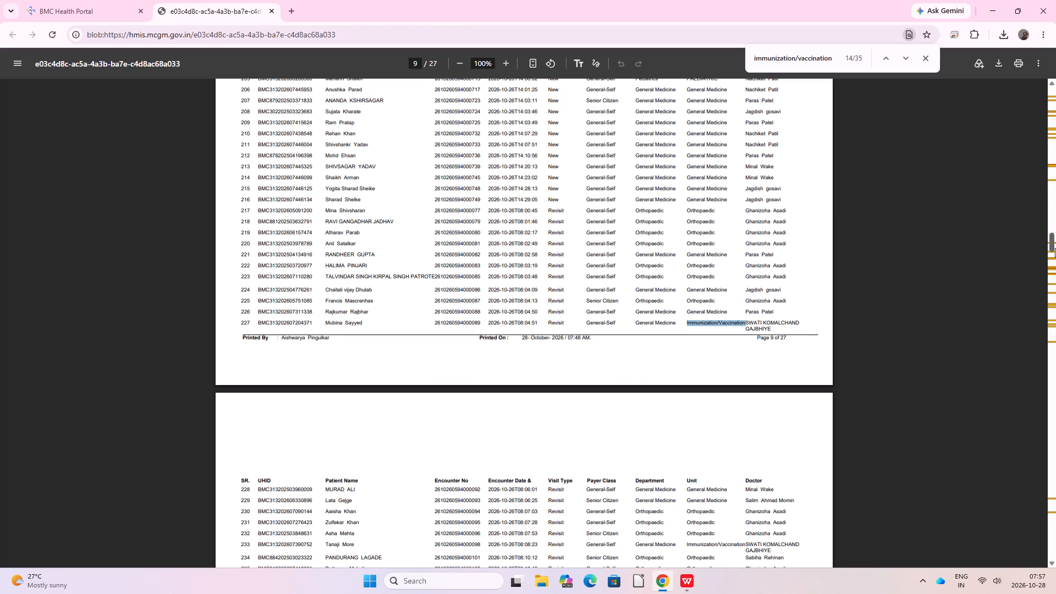
drag(1053, 241, 1054, 230)
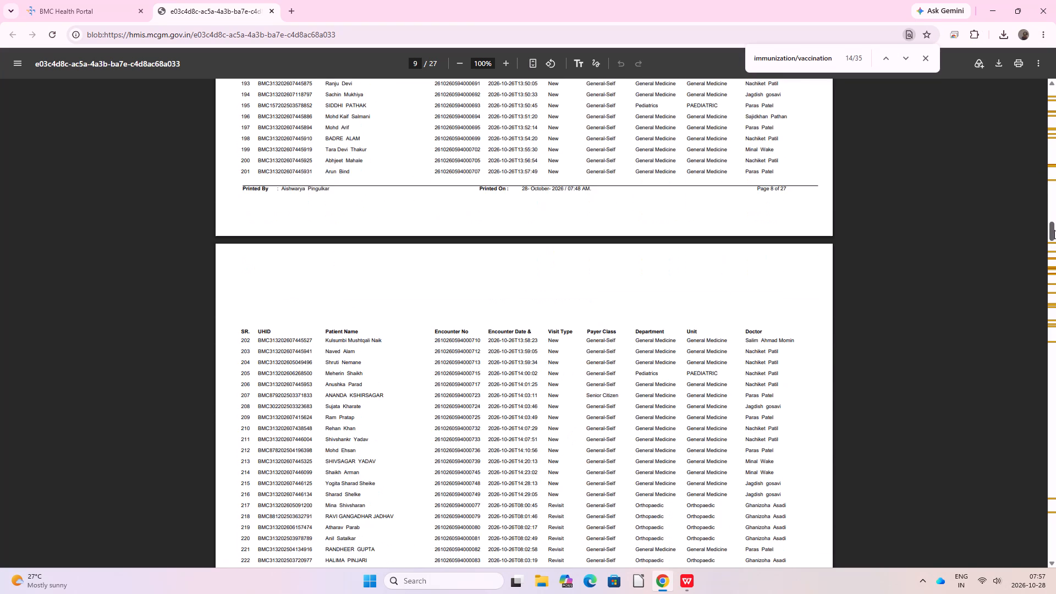
drag(1054, 230, 1052, 219)
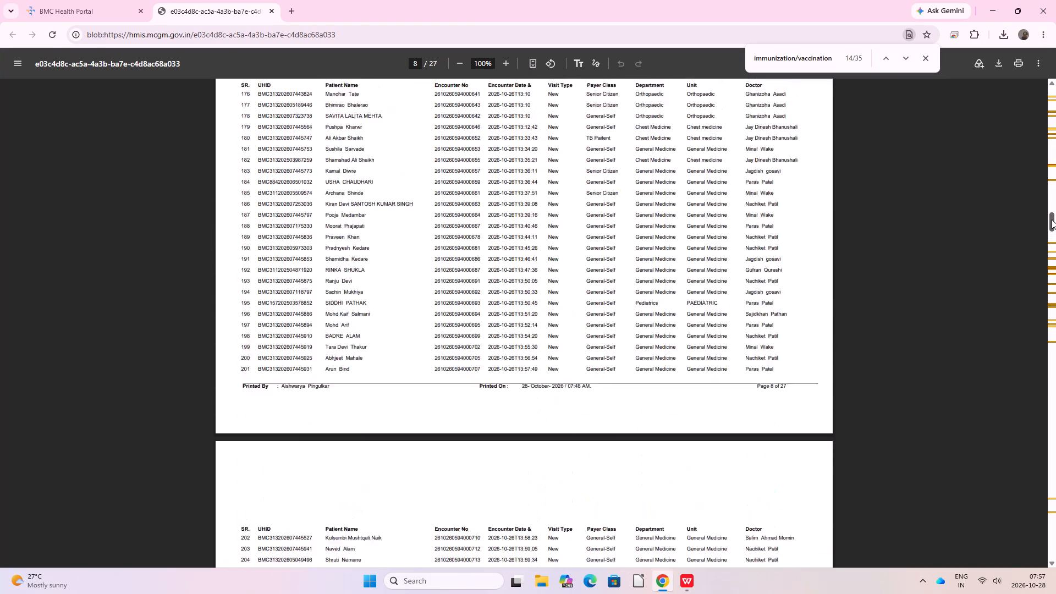
drag(1052, 219, 1054, 219)
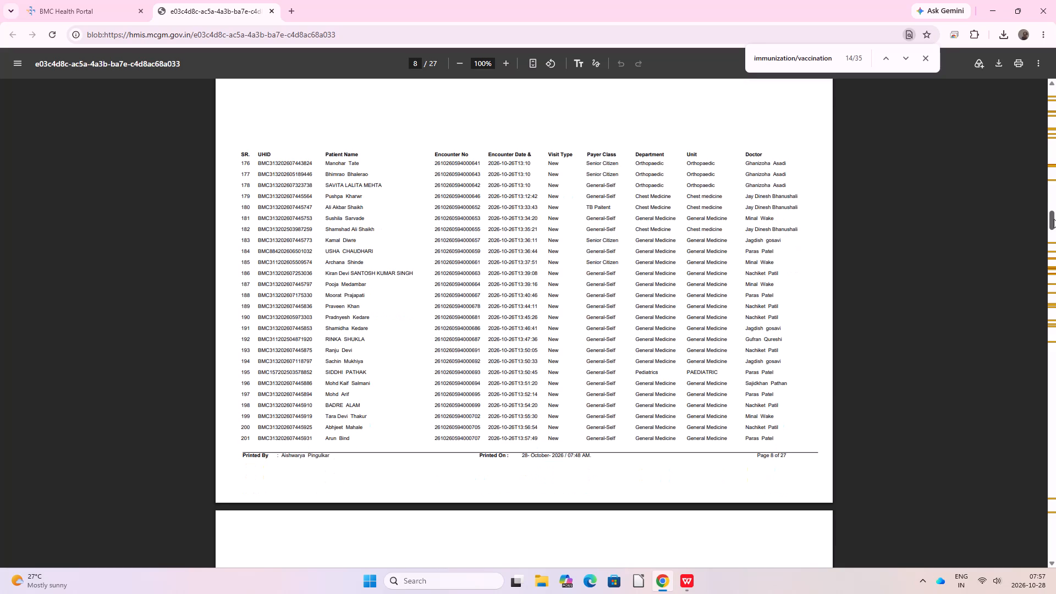
drag(1054, 219, 1051, 182)
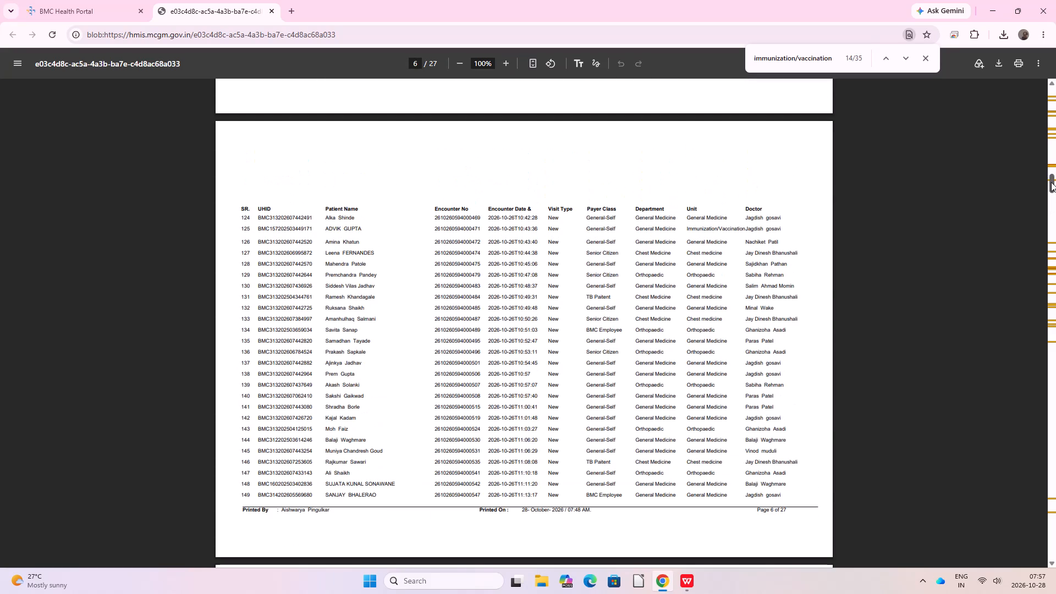
Examine the Unit column from page 6 through the Revisit entries on page 11, and return to the New-to-Revisit changeover on page 9.
drag(1051, 182, 1050, 186)
drag(1050, 182, 1055, 223)
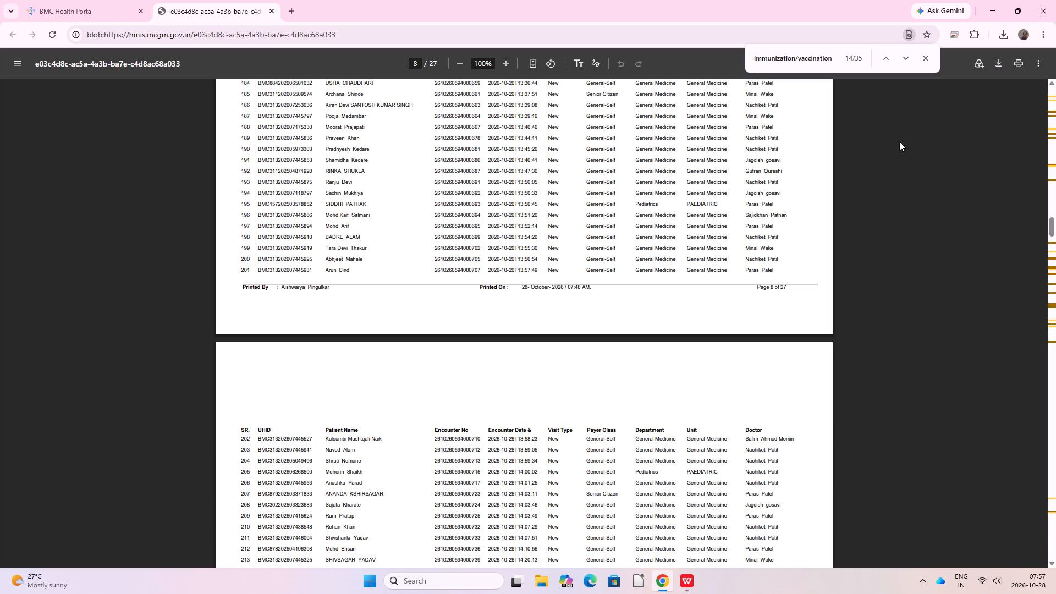
drag(1055, 228, 1055, 260)
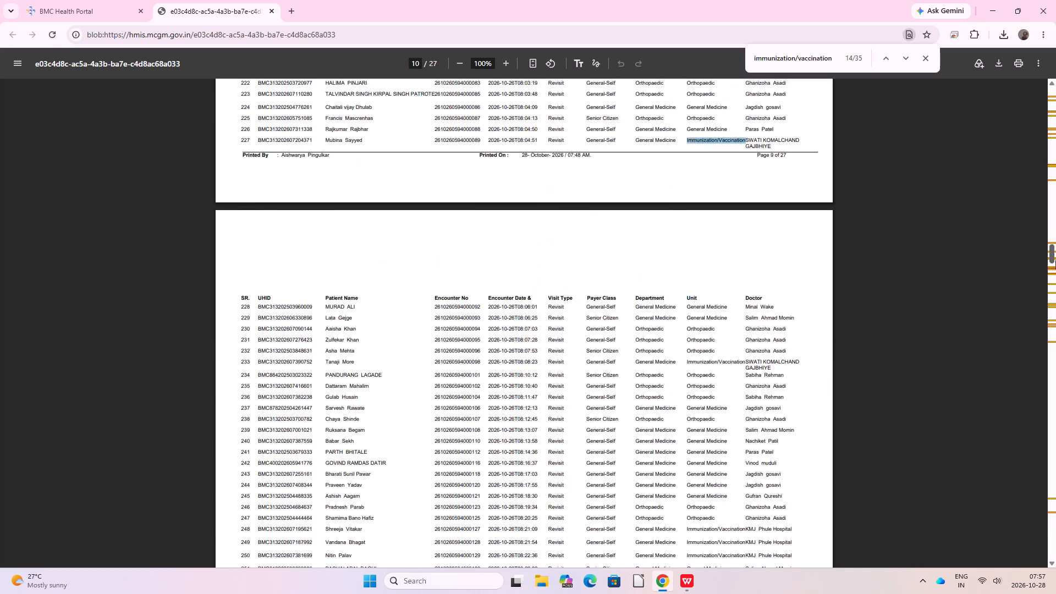
drag(1055, 260, 1053, 272)
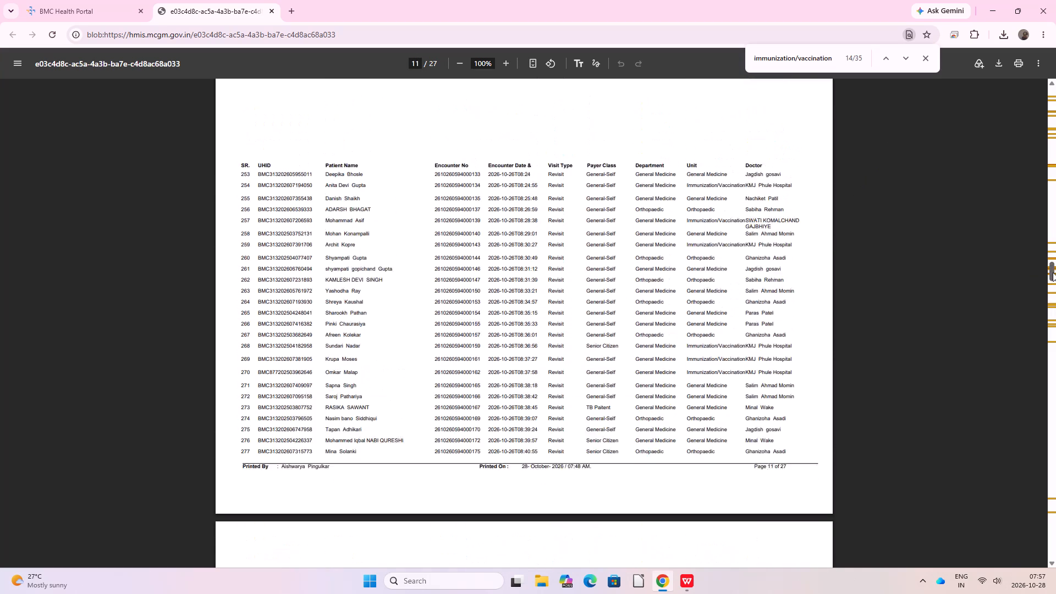
drag(1053, 272, 1051, 261)
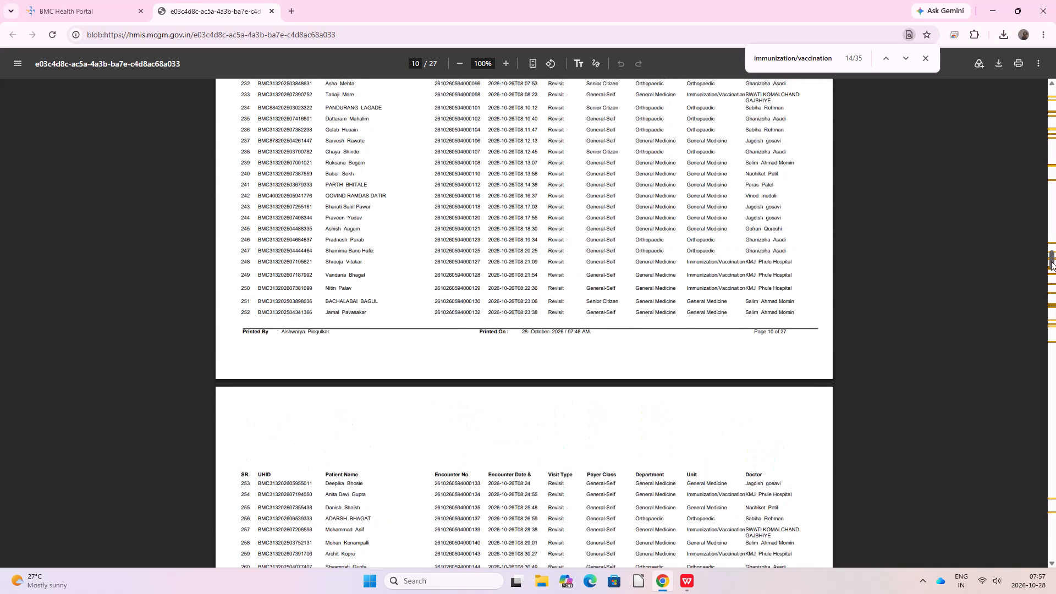
drag(1051, 261, 1050, 241)
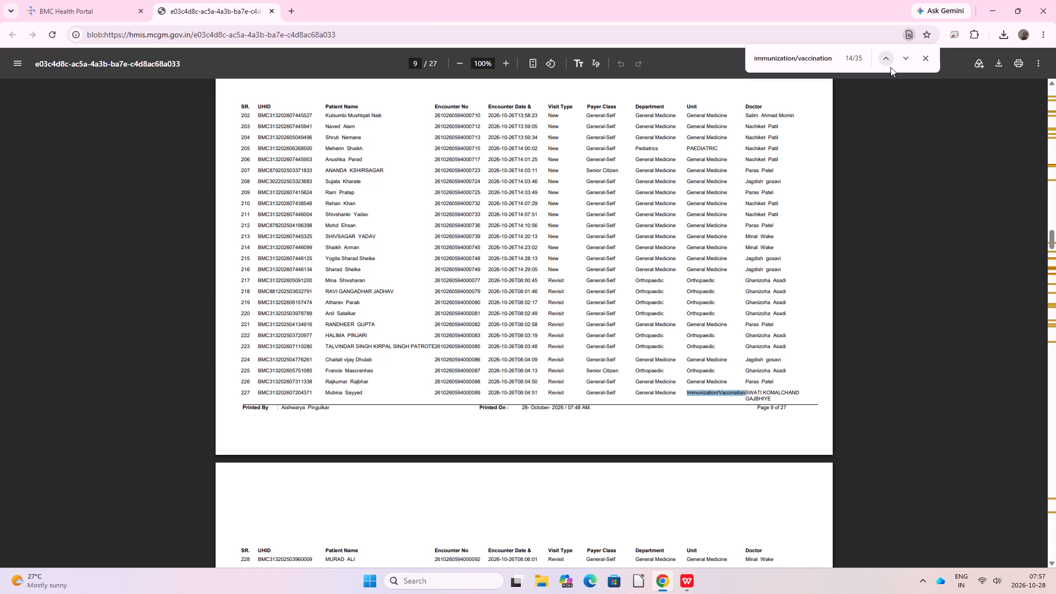
Step through the immunization/vaccination matches on page 10, return to the last New match on page 6, and recheck New entries through page 8.
click(905, 57)
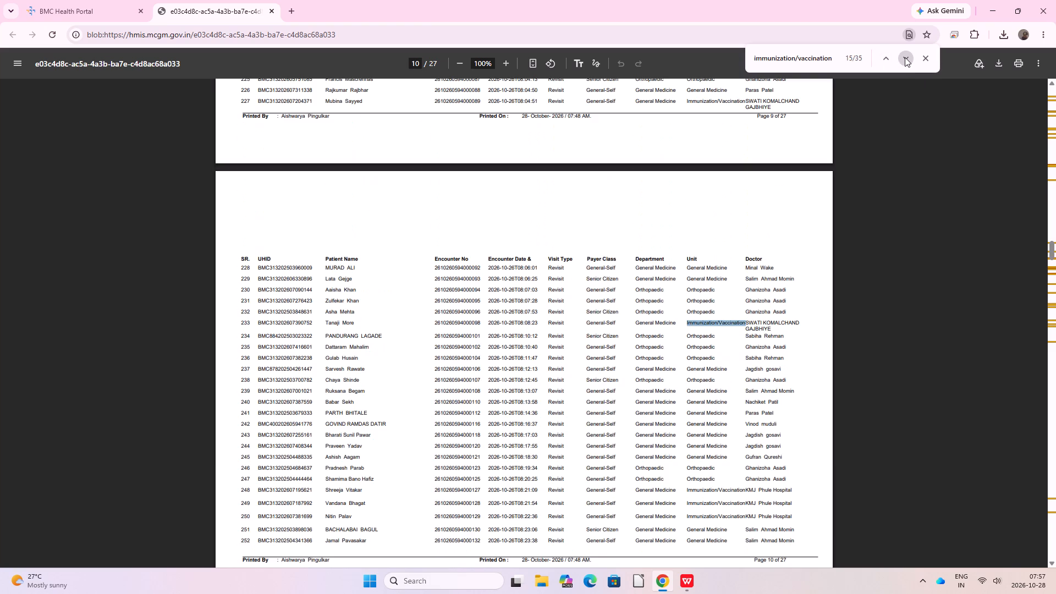
click(905, 57)
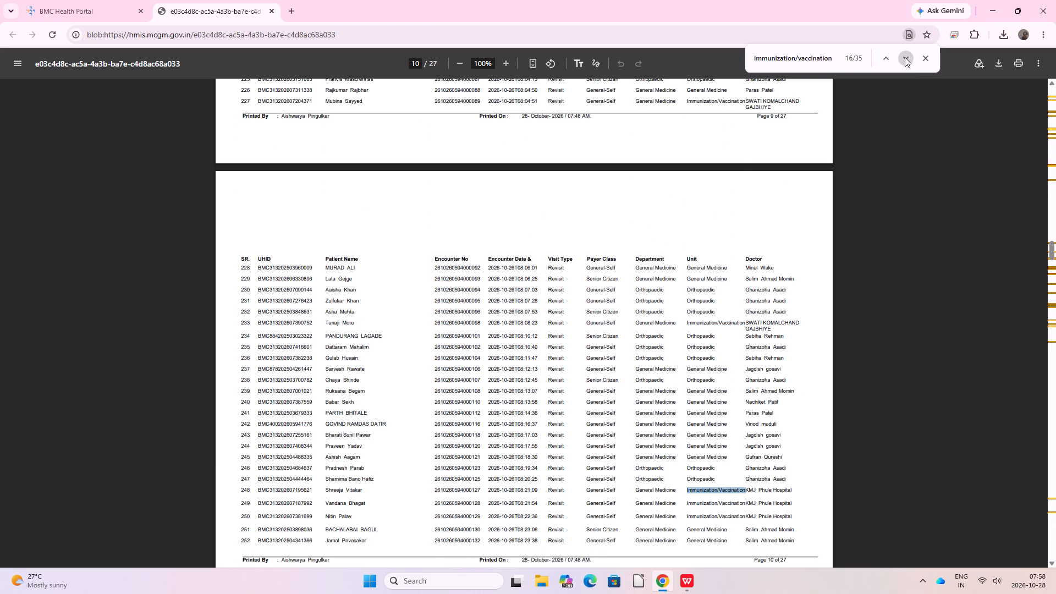
click(889, 58)
click(888, 57)
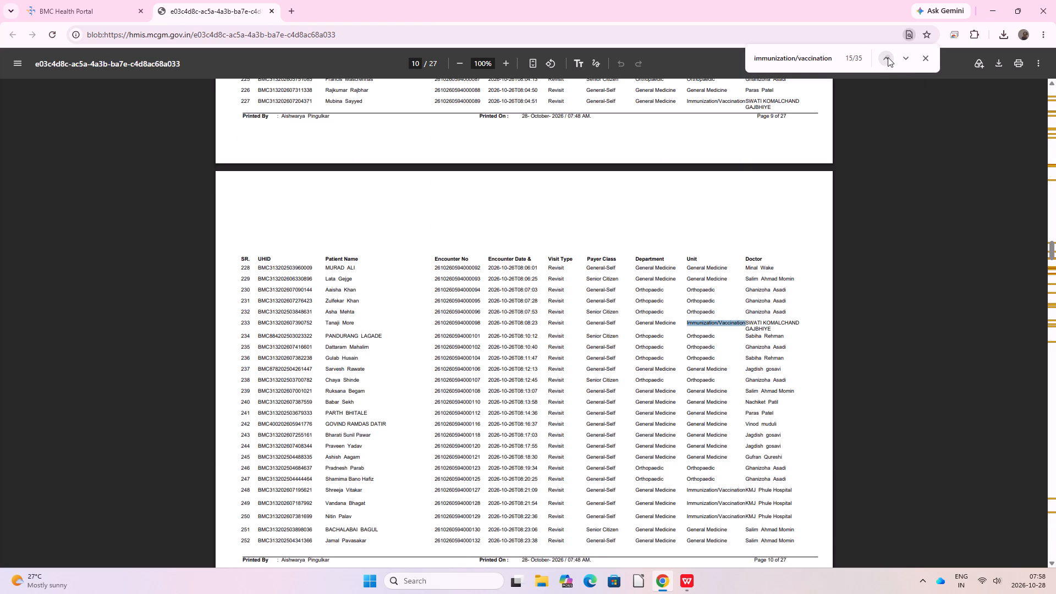
click(888, 57)
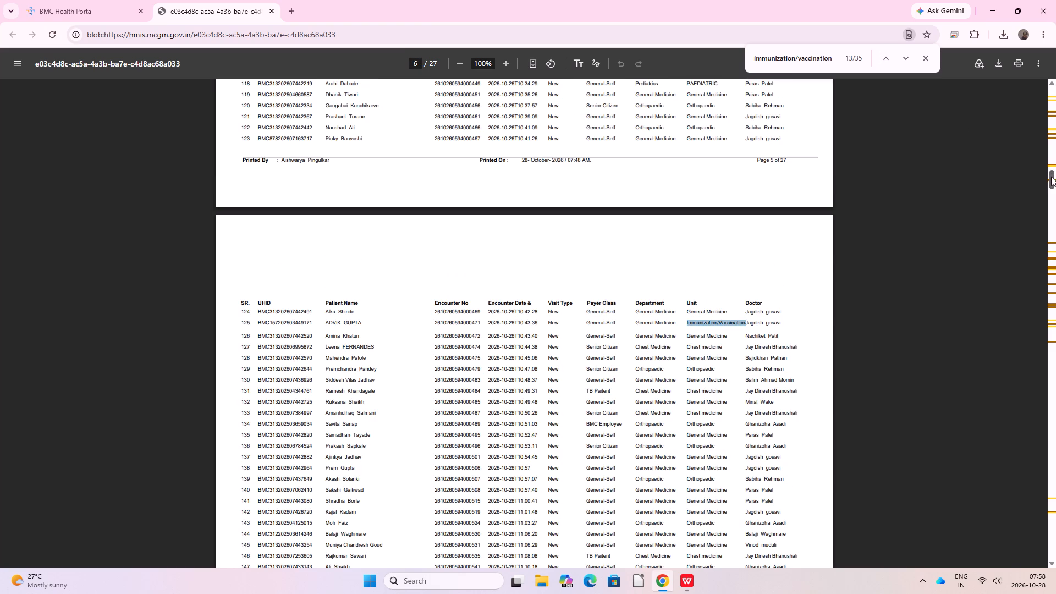
drag(1051, 177, 1052, 206)
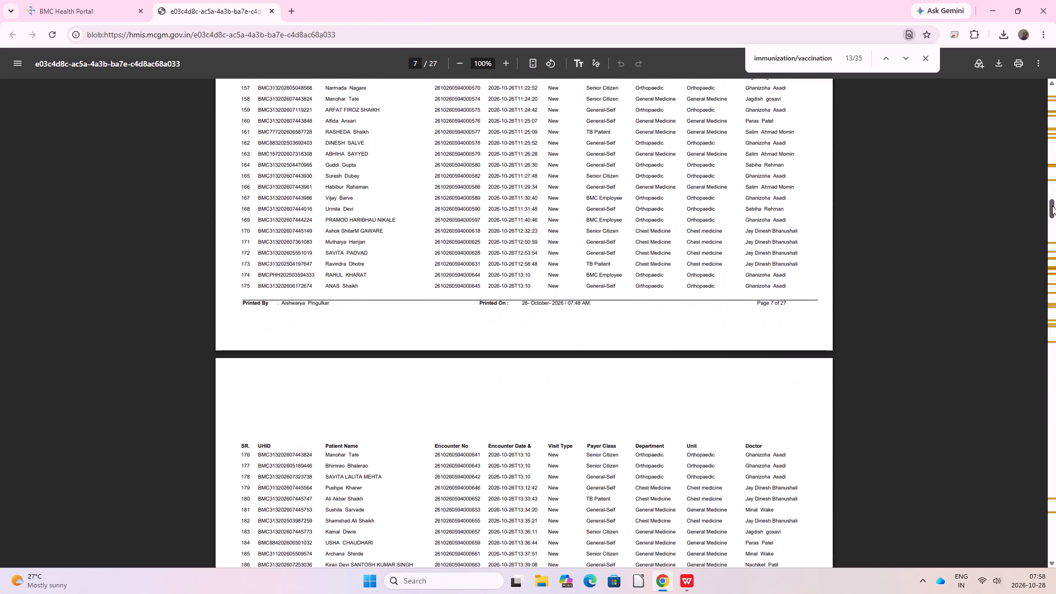
drag(1052, 206, 1050, 223)
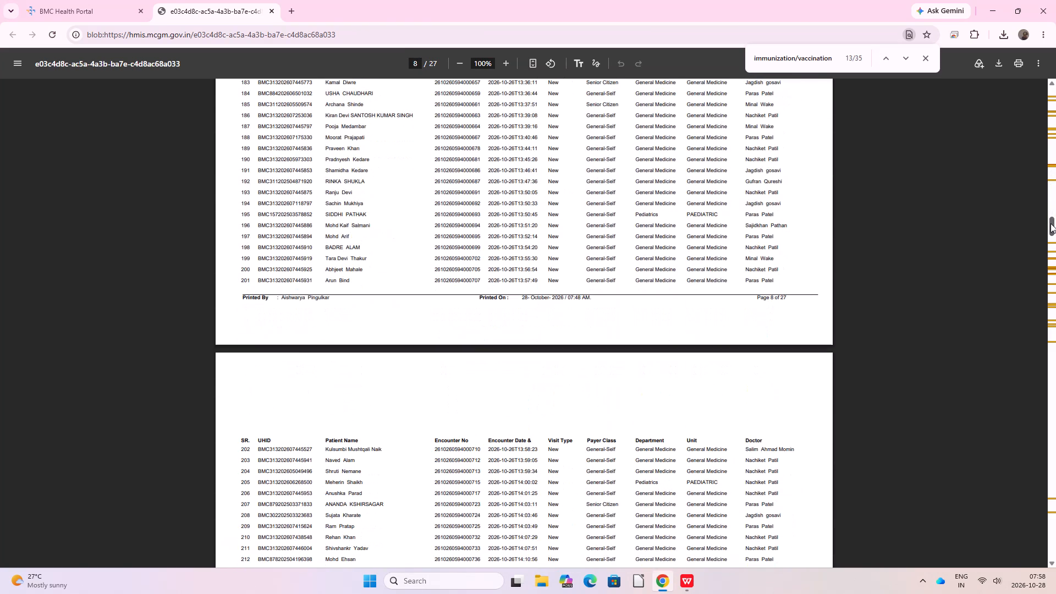
drag(1050, 223, 1052, 217)
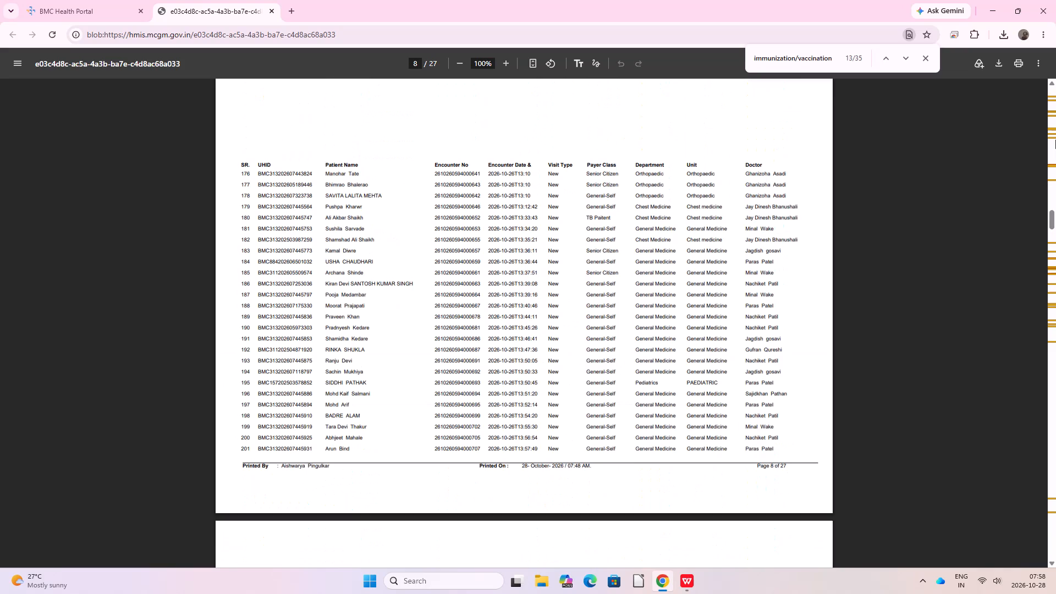
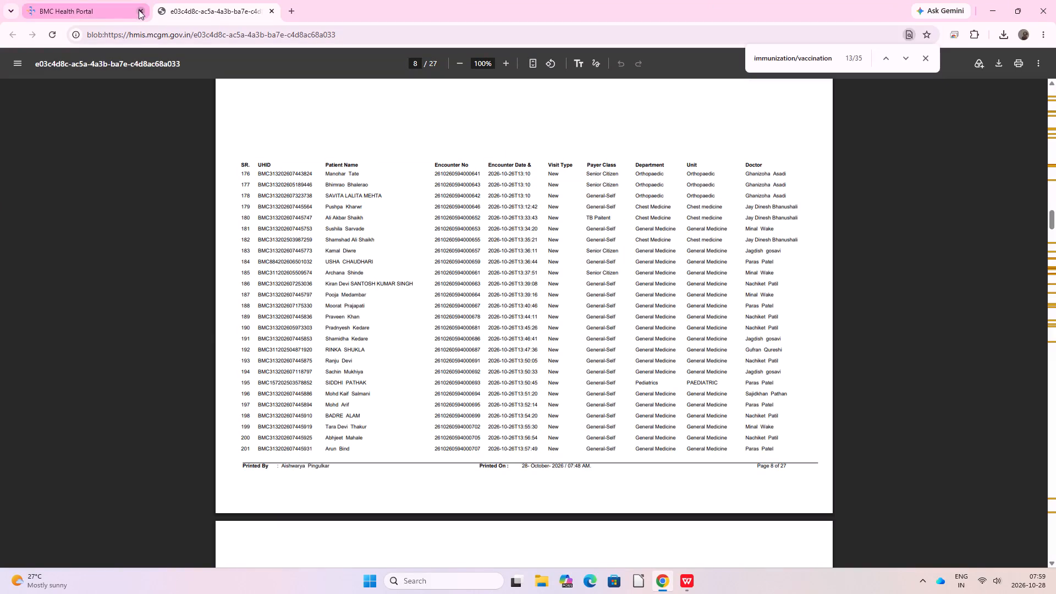
Generate the OPD Visit Report for 27/10/2026 with all visit types and all departments.
click(124, 12)
click(392, 150)
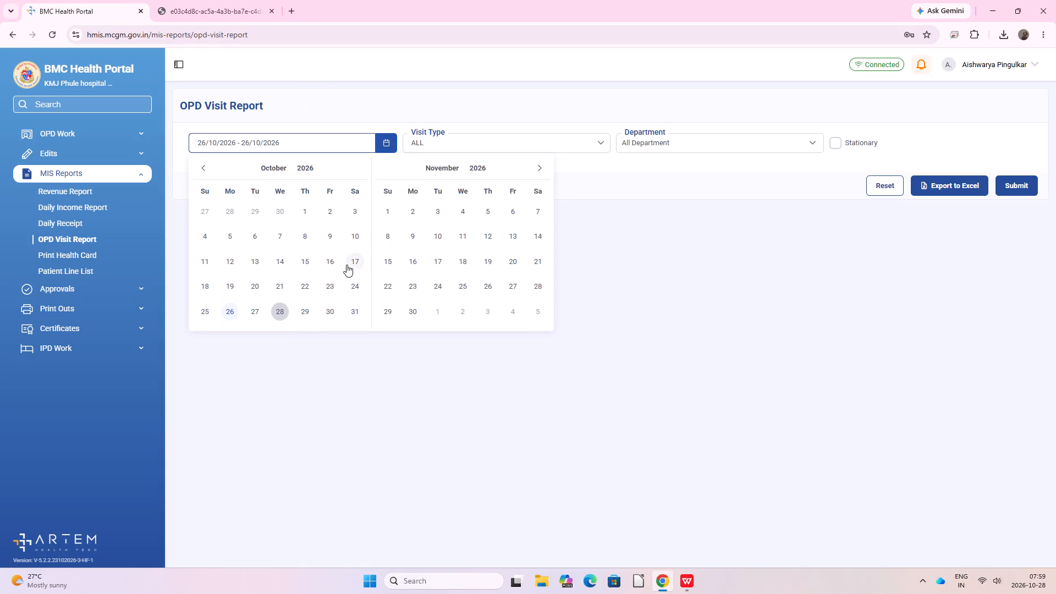
double_click(256, 317)
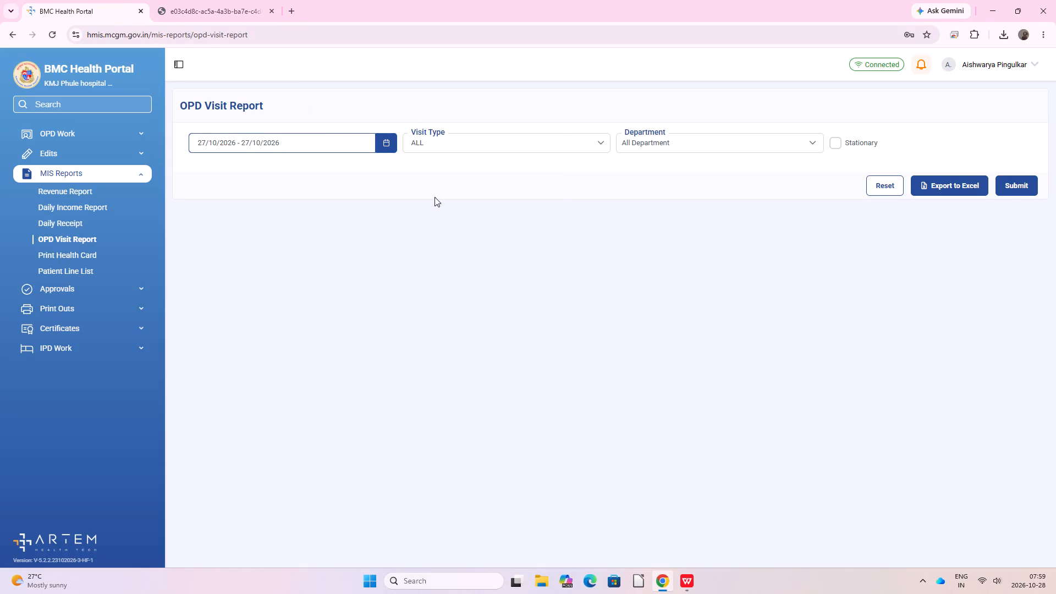
click(1003, 182)
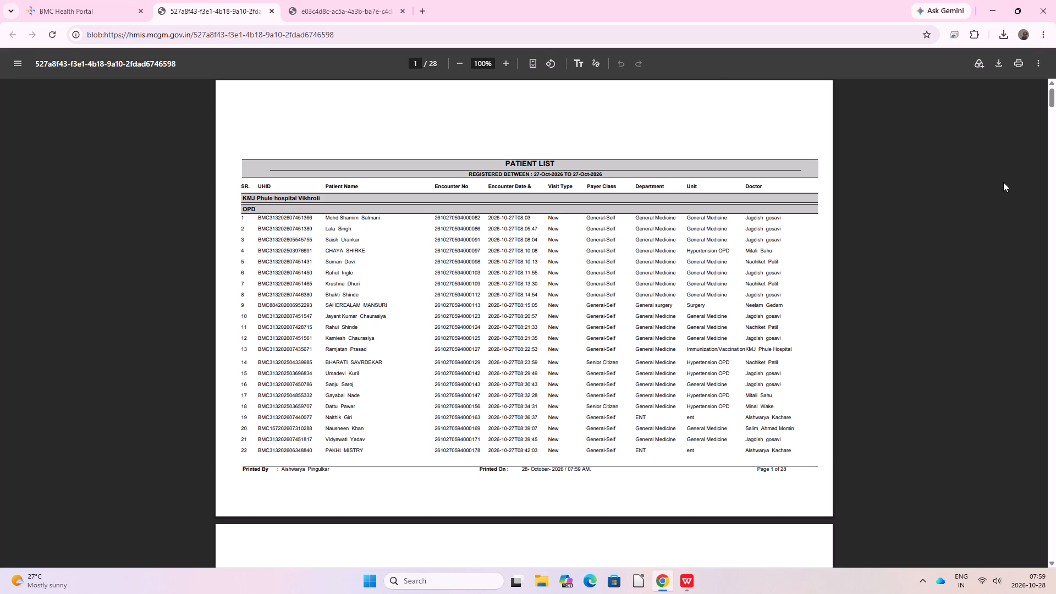
Switch to the 26 October workbook in WPS Office and check the Unit and Visit Type filter values for the Immunization/Vaccination records.
click(685, 576)
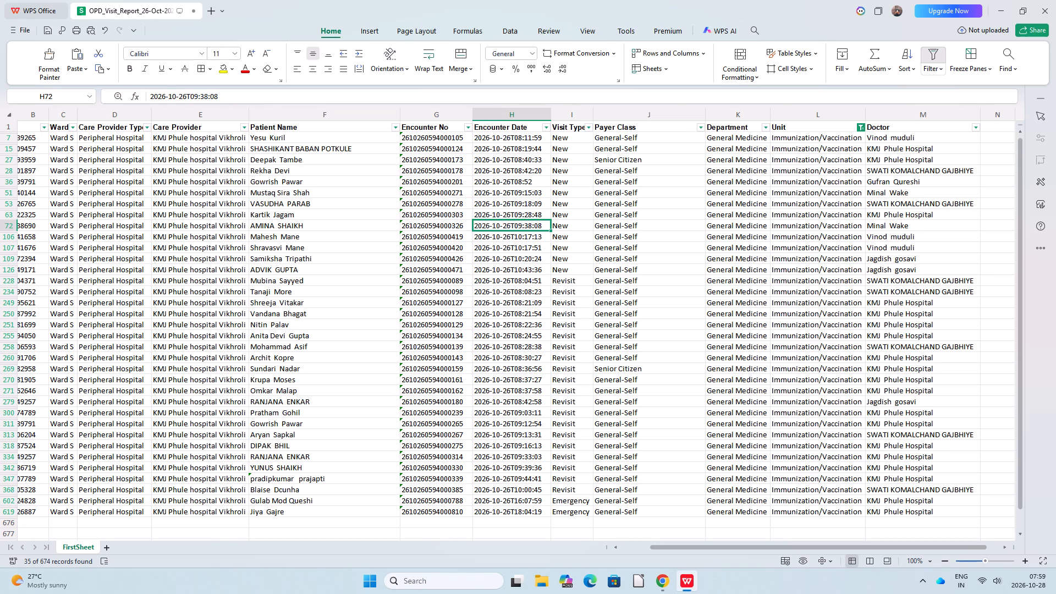
click(861, 128)
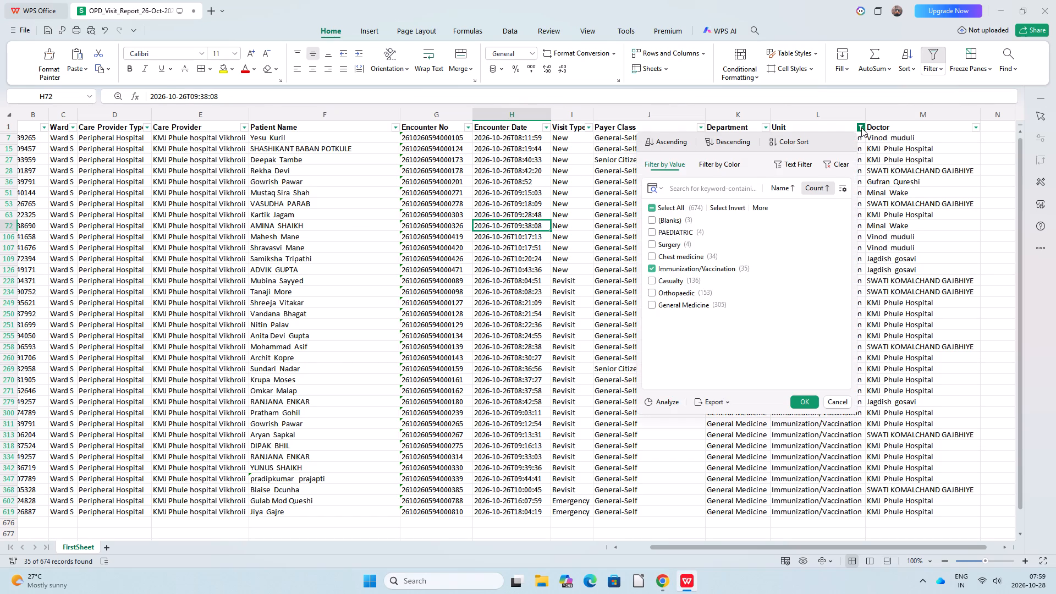
click(861, 128)
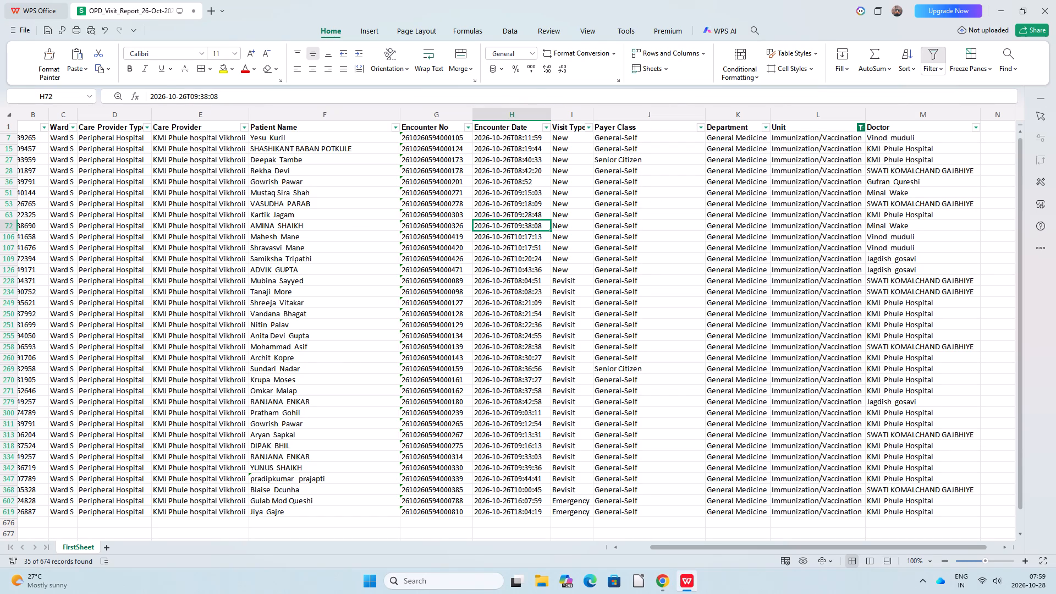
drag(790, 547, 857, 547)
click(559, 128)
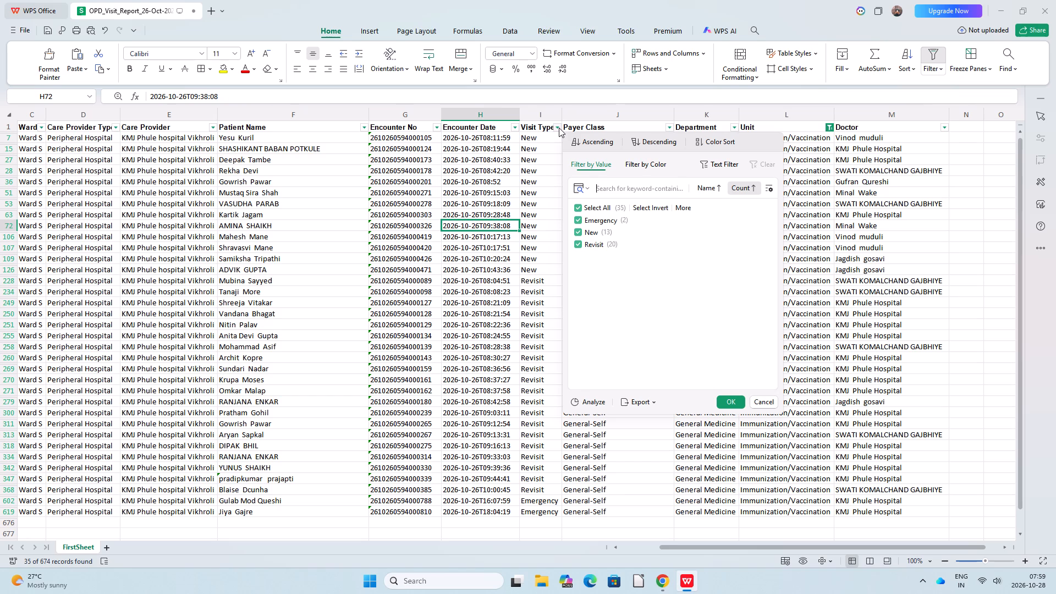
click(541, 140)
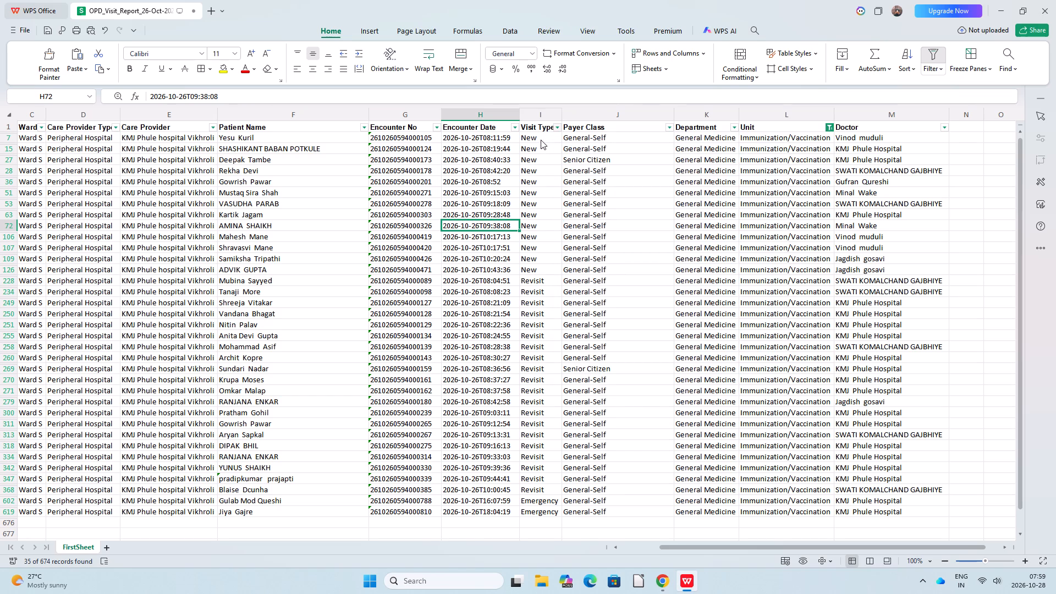
Close the 26 October OPD visit workbook without saving its changes.
click(1045, 3)
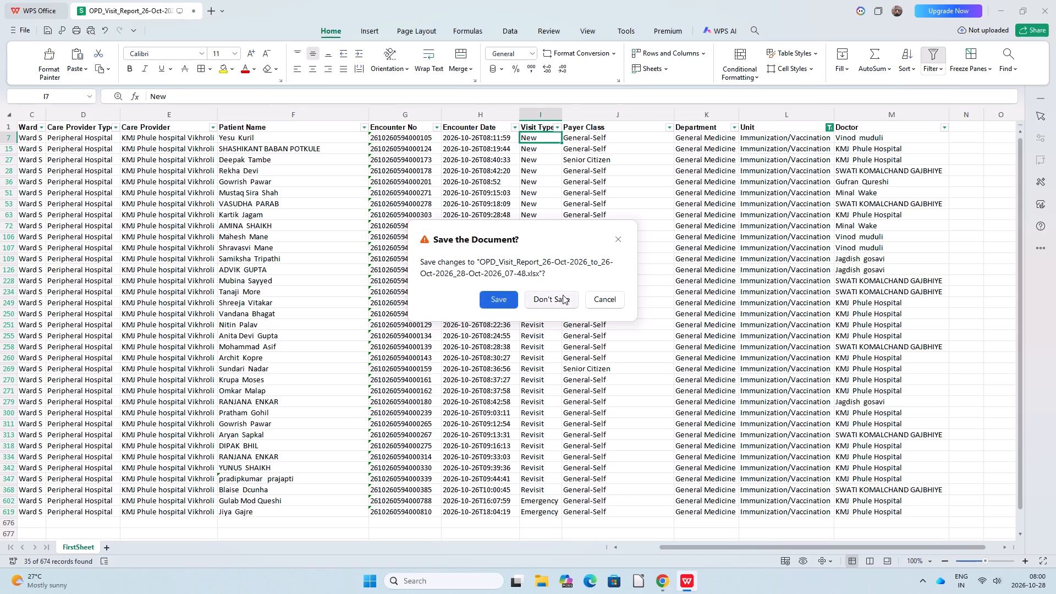
click(563, 295)
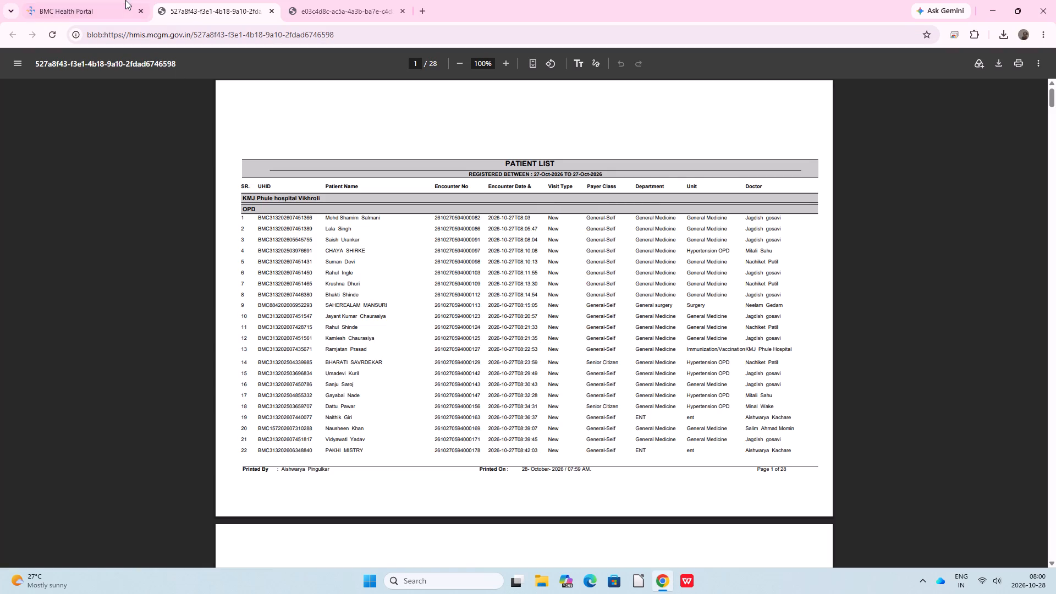
Return to the OPD Visit Report form and generate the 27/10/2026 report again with the same filters.
click(125, 0)
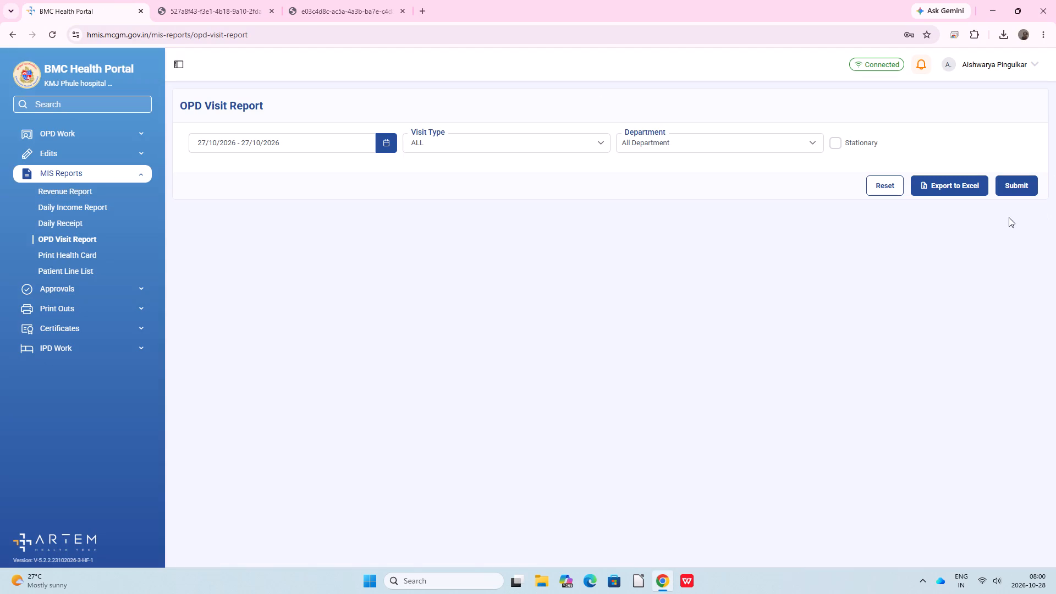
click(1018, 182)
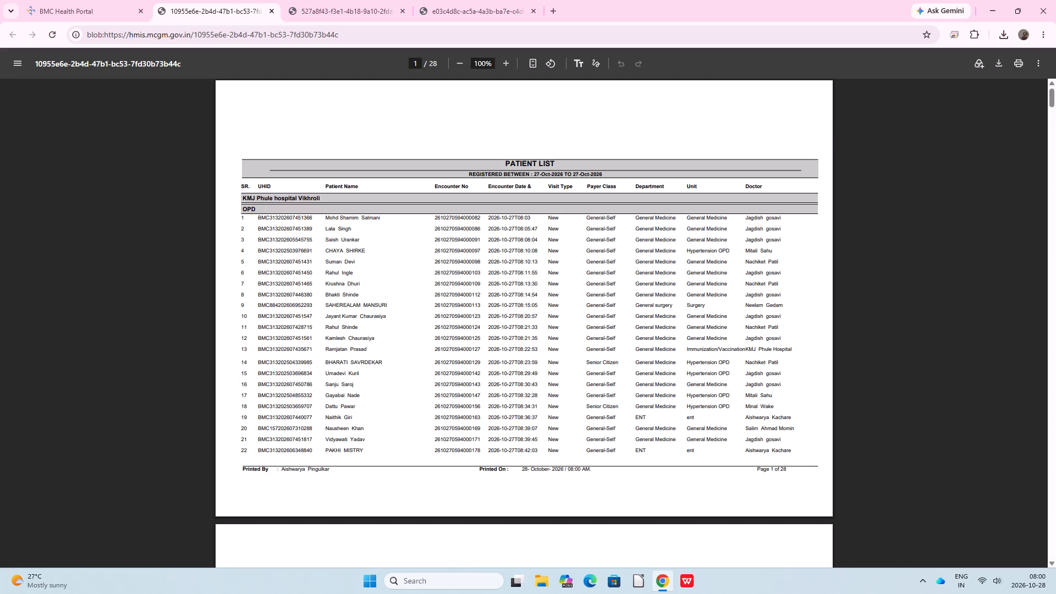
Search the 27 October patient list for immunization/vaccination and step through the matches from page 1 to the first Revisit entry on page 7.
key(ctrl+f)
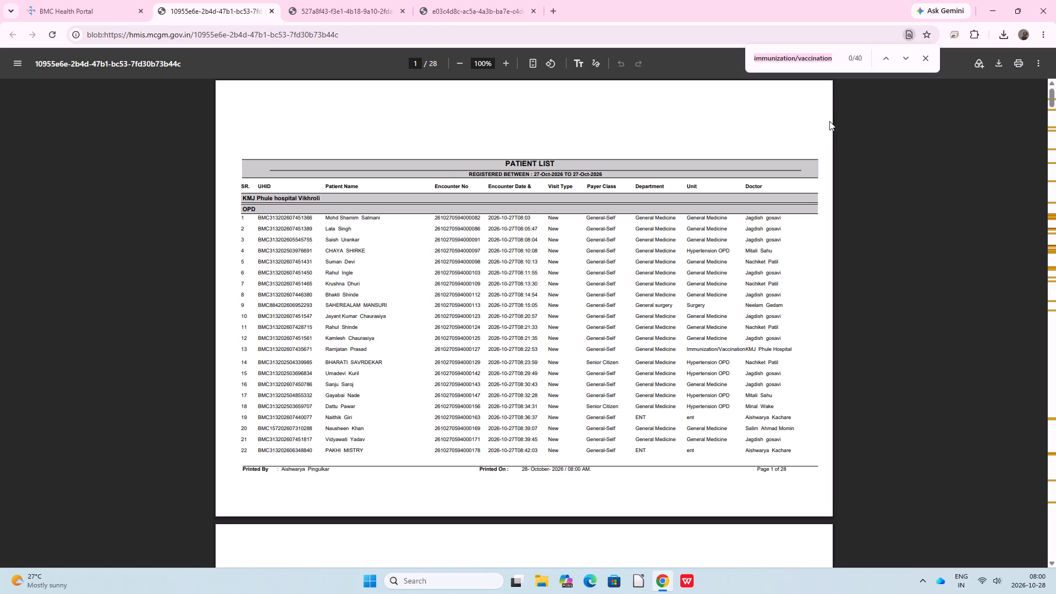
key(Return)
click(900, 201)
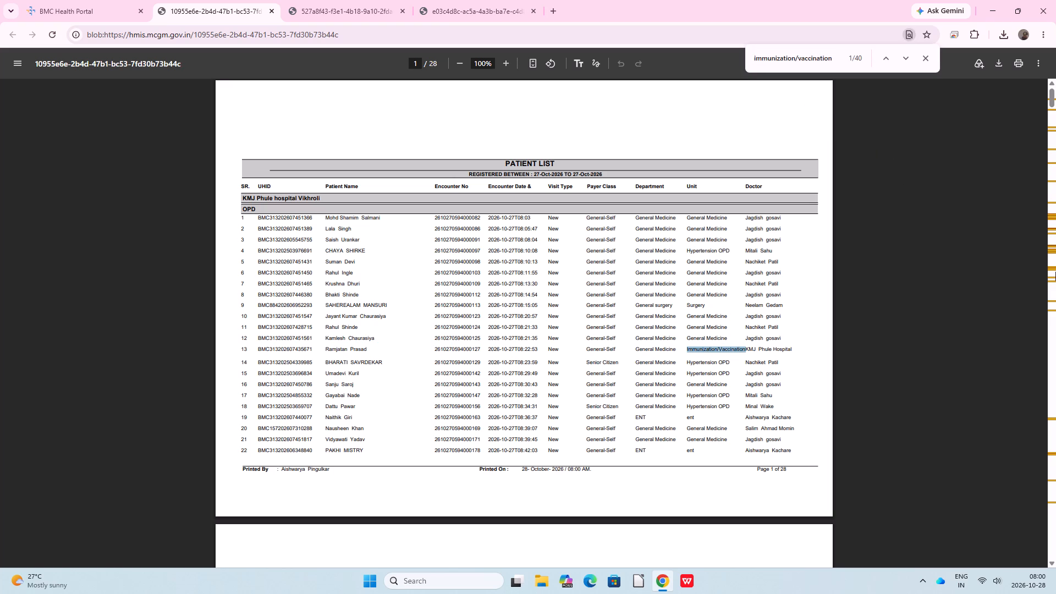
key(Return)
key(Return)
click(908, 61)
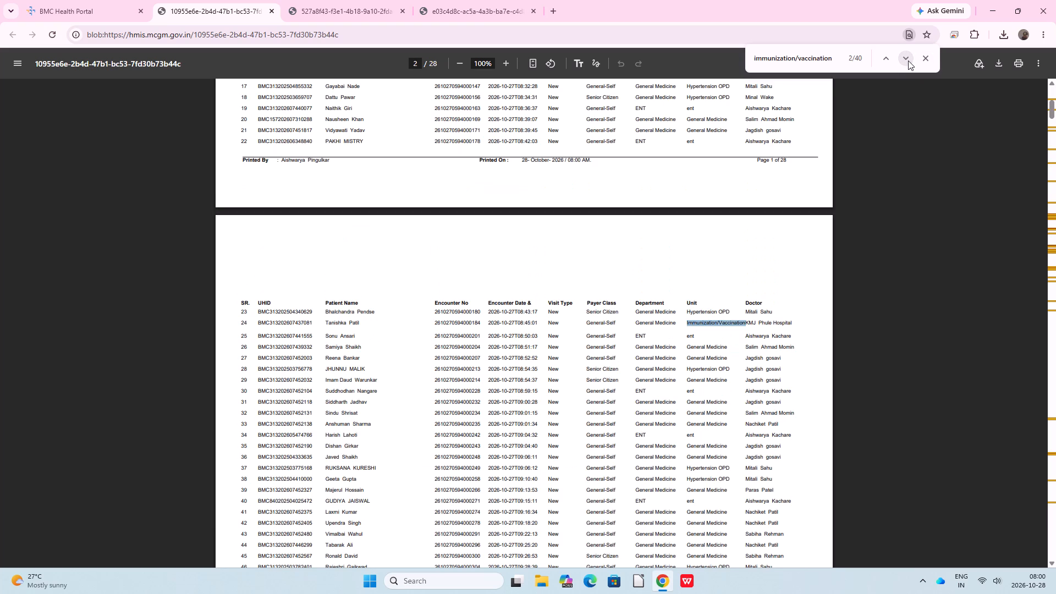
click(908, 61)
click(908, 61)
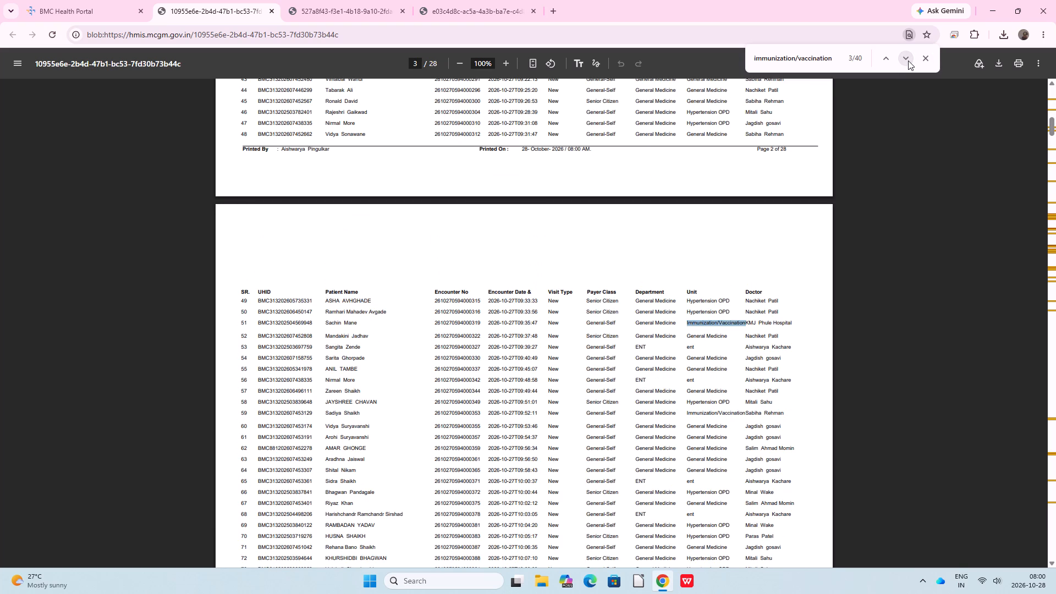
click(908, 61)
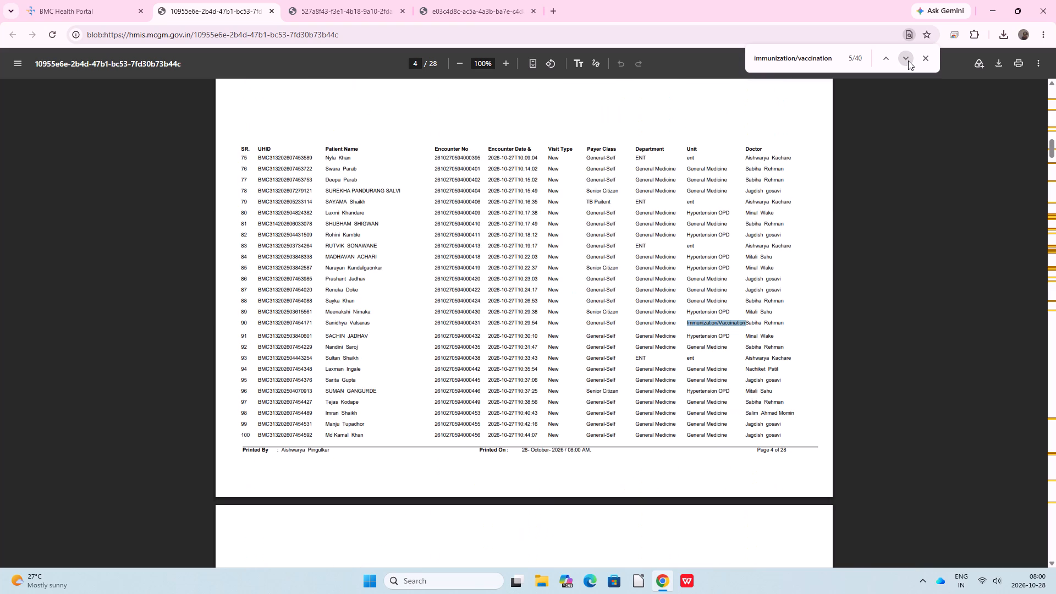
click(908, 61)
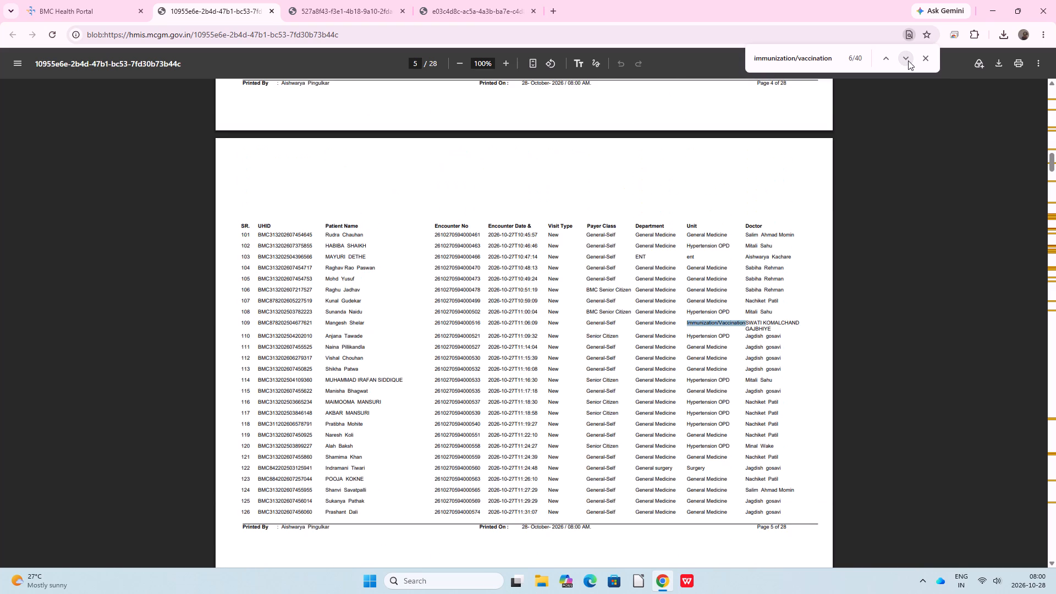
click(908, 61)
click(908, 61)
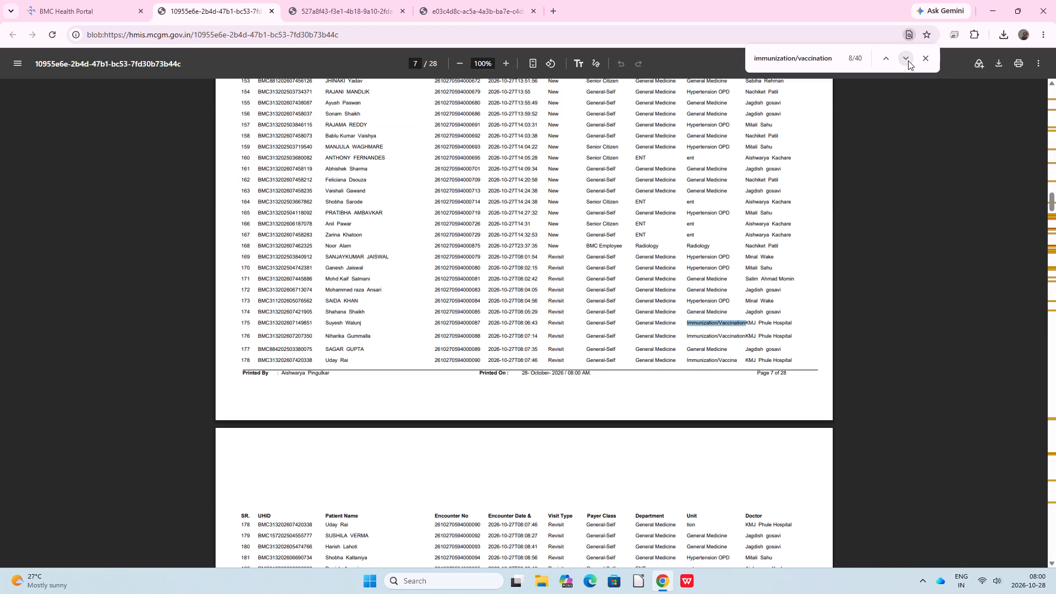